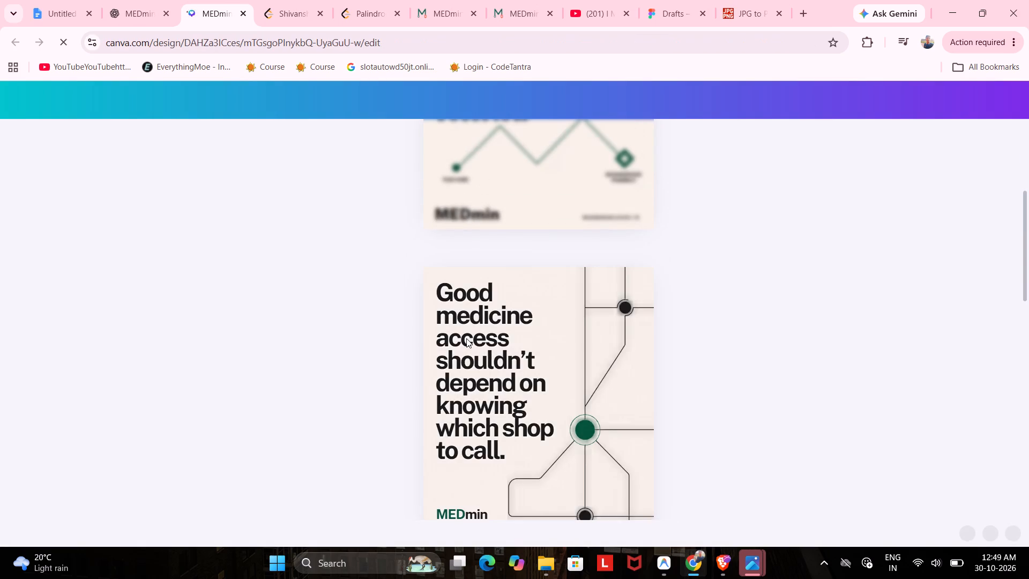
Examine all four pages of the MEDmin Instagram carousel campaign design in the Canva editor.
scroll(466, 338, down, 2)
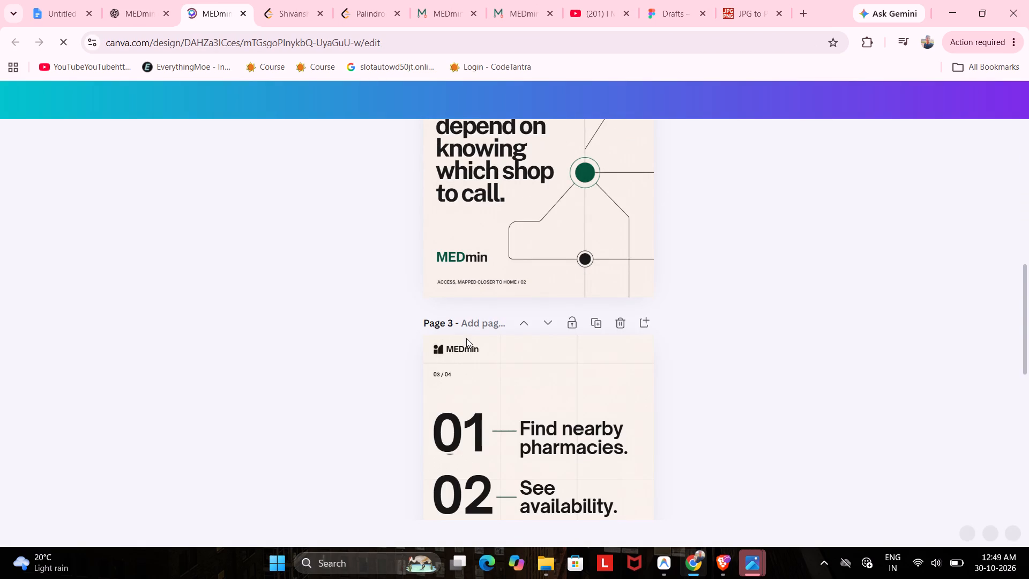
scroll(466, 338, down, 6)
scroll(466, 338, up, 8)
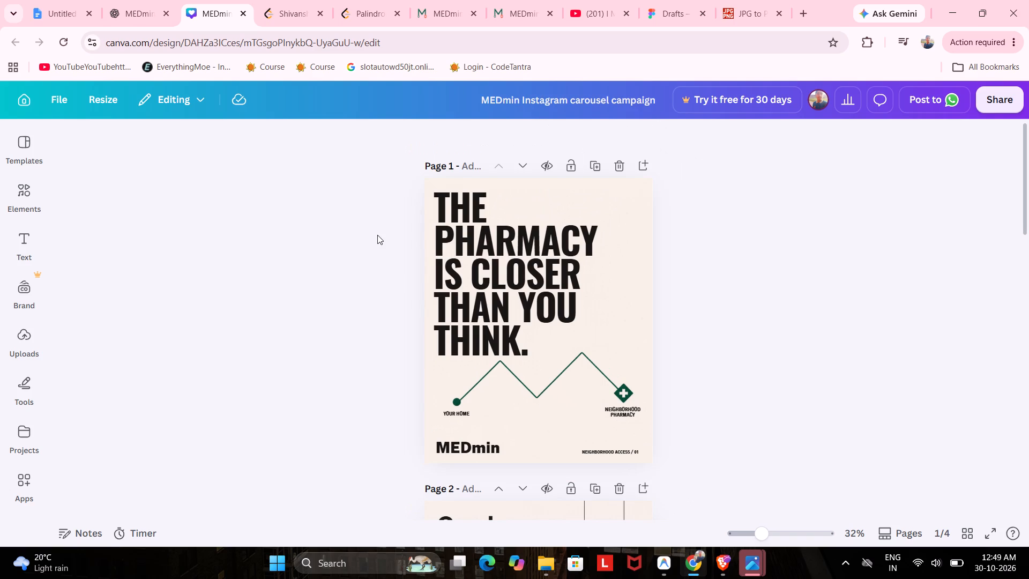
scroll(370, 216, down, 4)
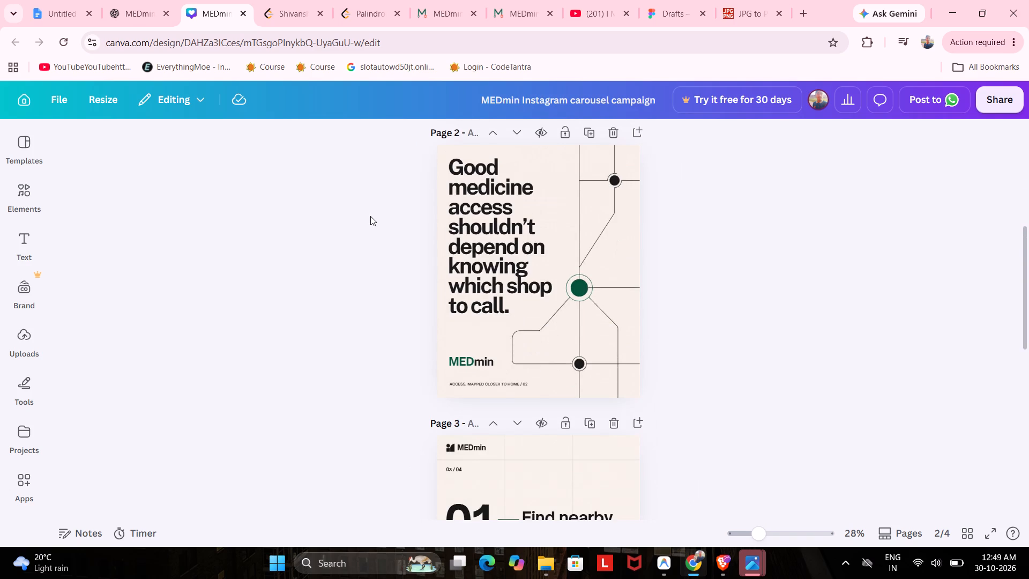
scroll(370, 216, down, 4)
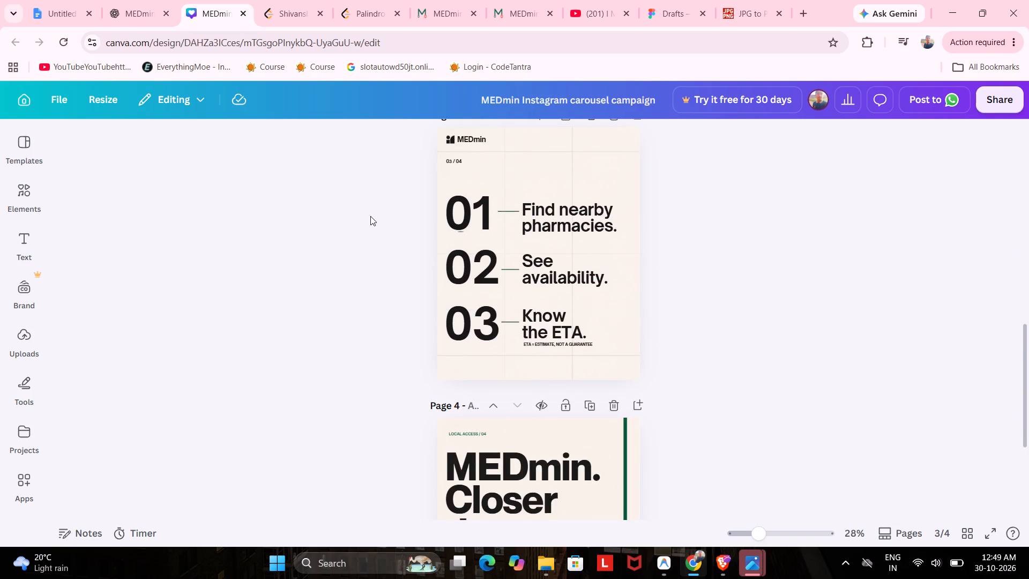
scroll(370, 216, down, 2)
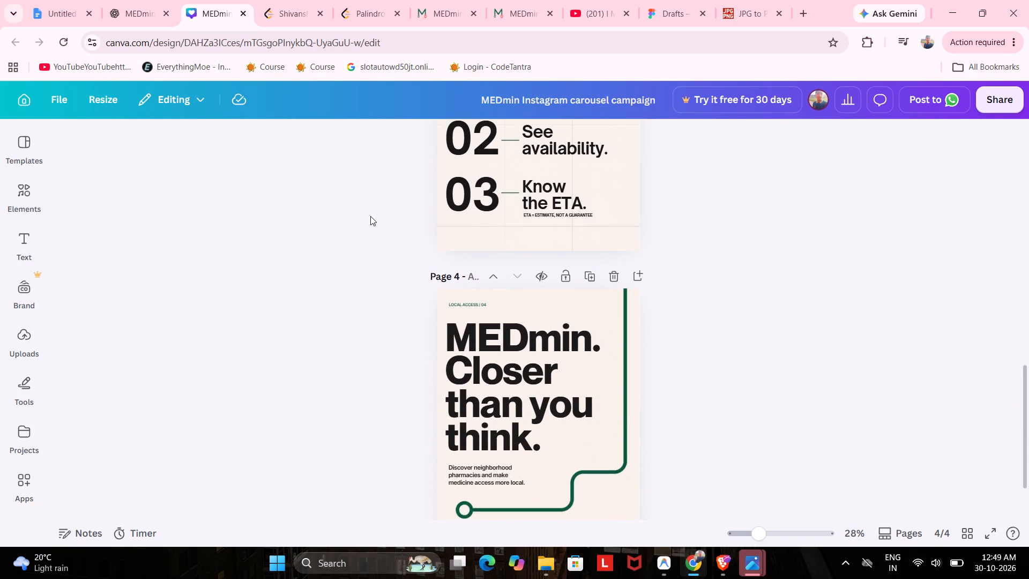
scroll(370, 216, down, 3)
scroll(370, 216, up, 5)
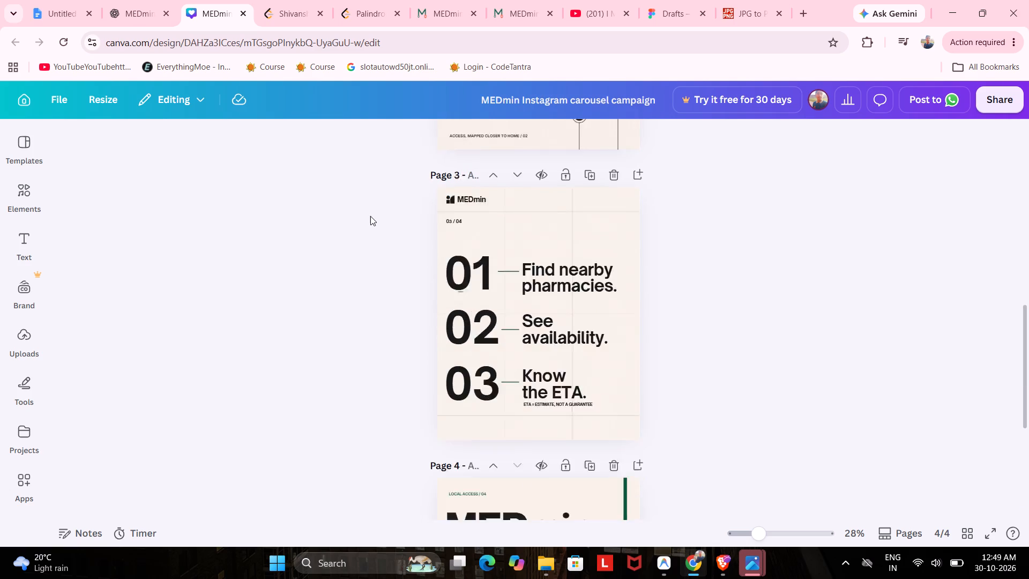
scroll(370, 216, up, 10)
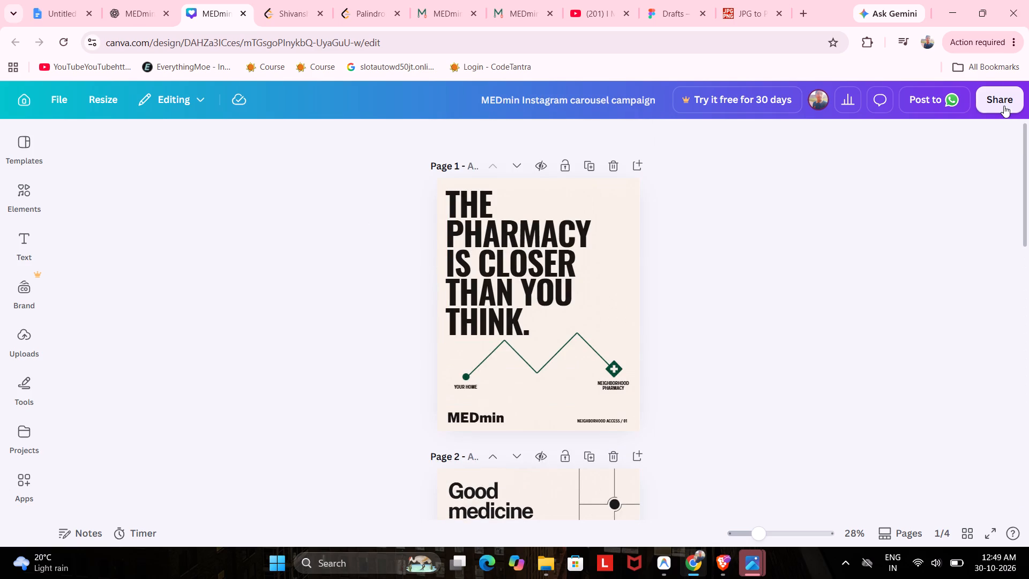
Download all pages of the MEDmin carousel design as a PDF with the Digital preset.
click(1005, 105)
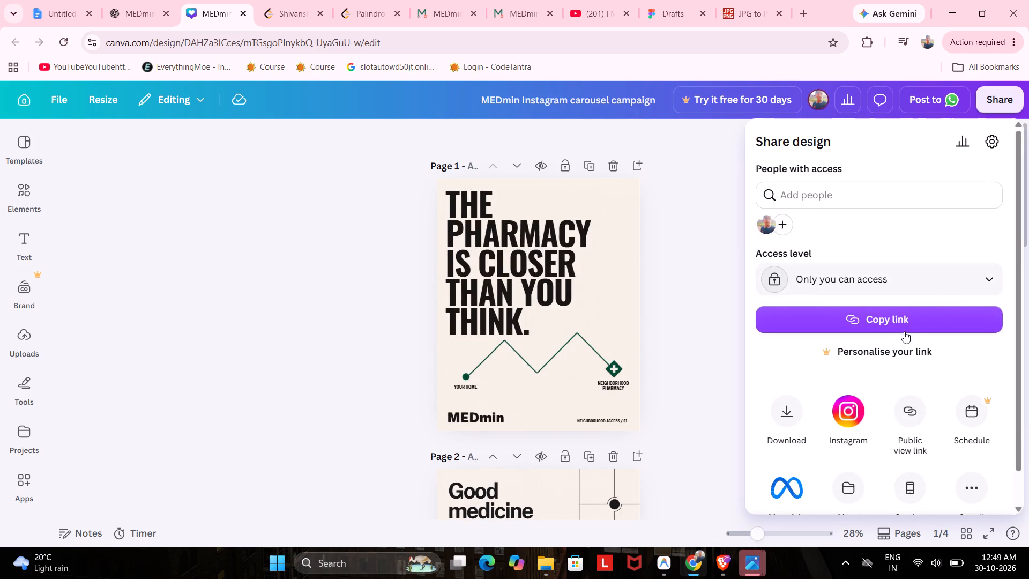
click(799, 426)
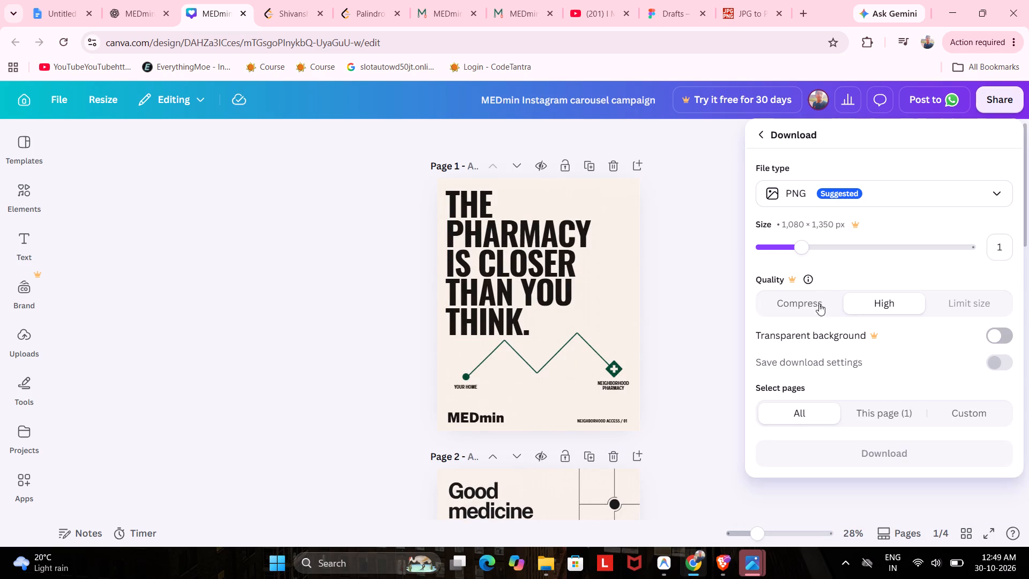
click(885, 190)
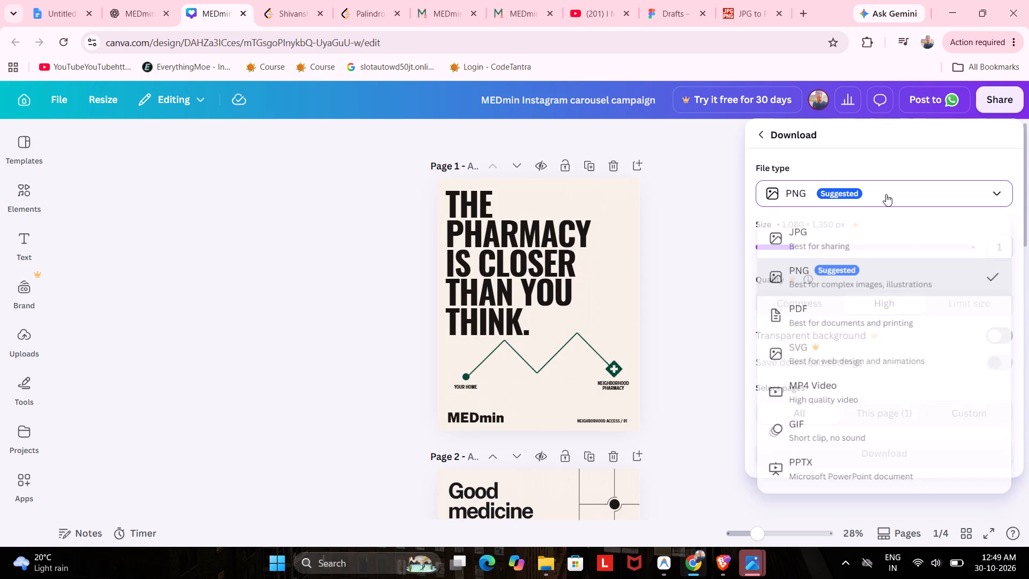
click(886, 195)
click(886, 195)
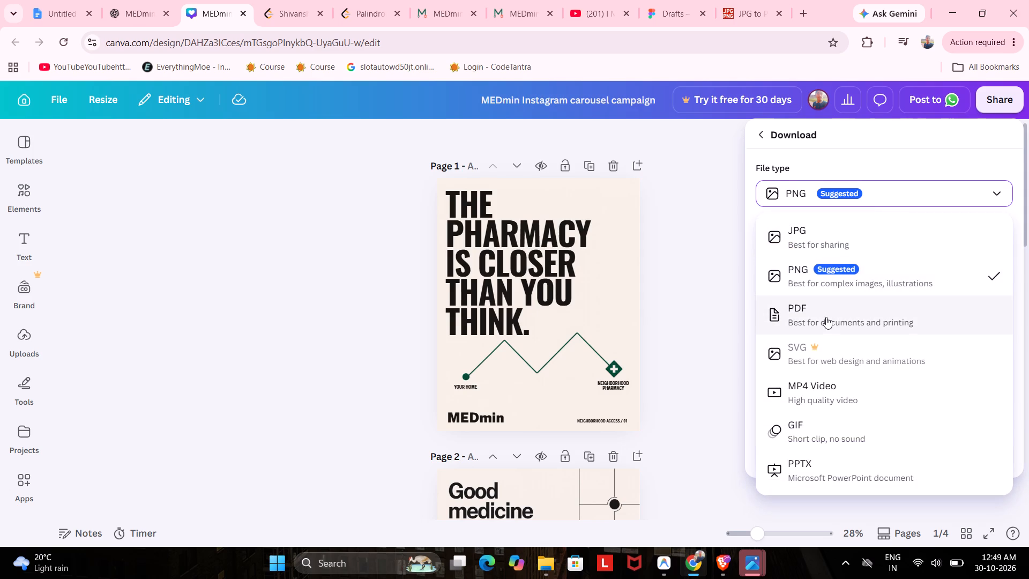
click(826, 317)
click(826, 440)
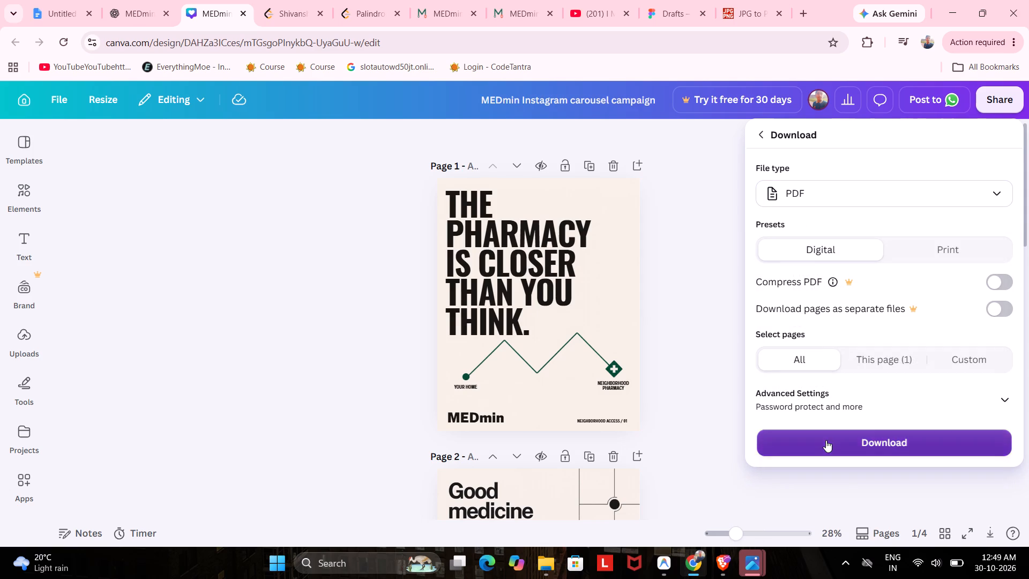
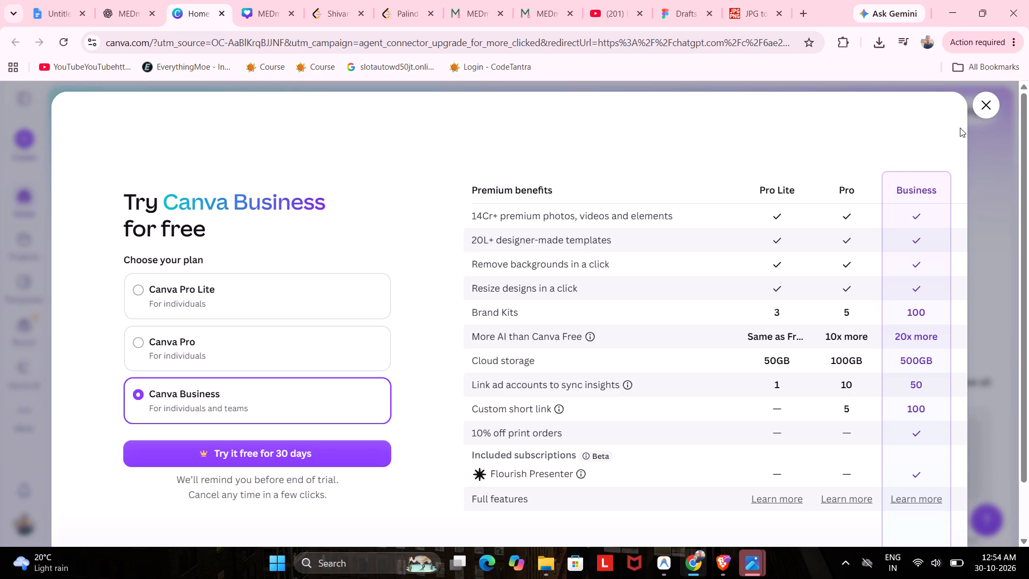
click(981, 104)
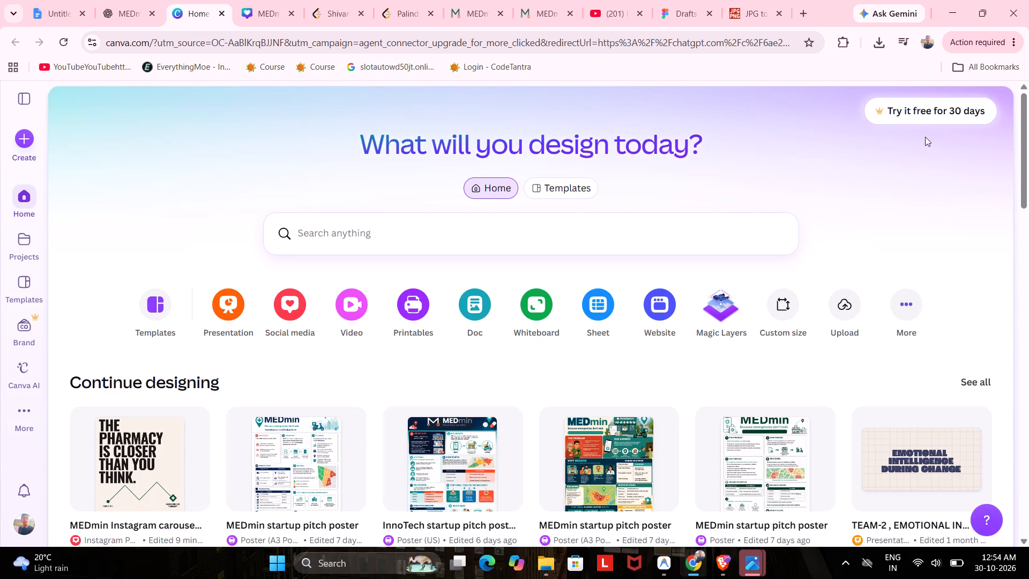
Reopen the 30-day free trial offer, choose the Canva Pro Lite plan and proceed to its checkout.
click(939, 117)
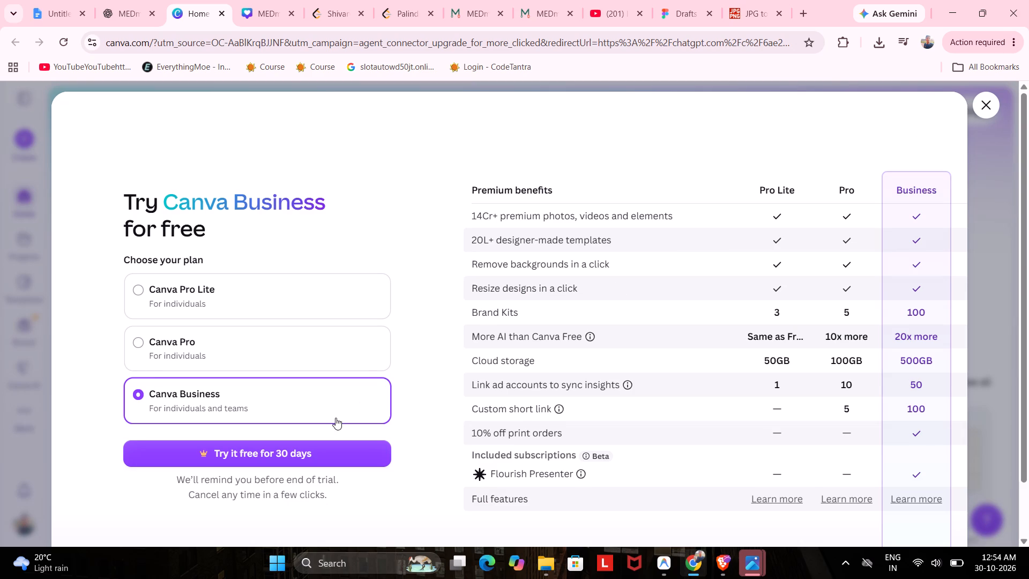
click(305, 296)
scroll(498, 413, down, 2)
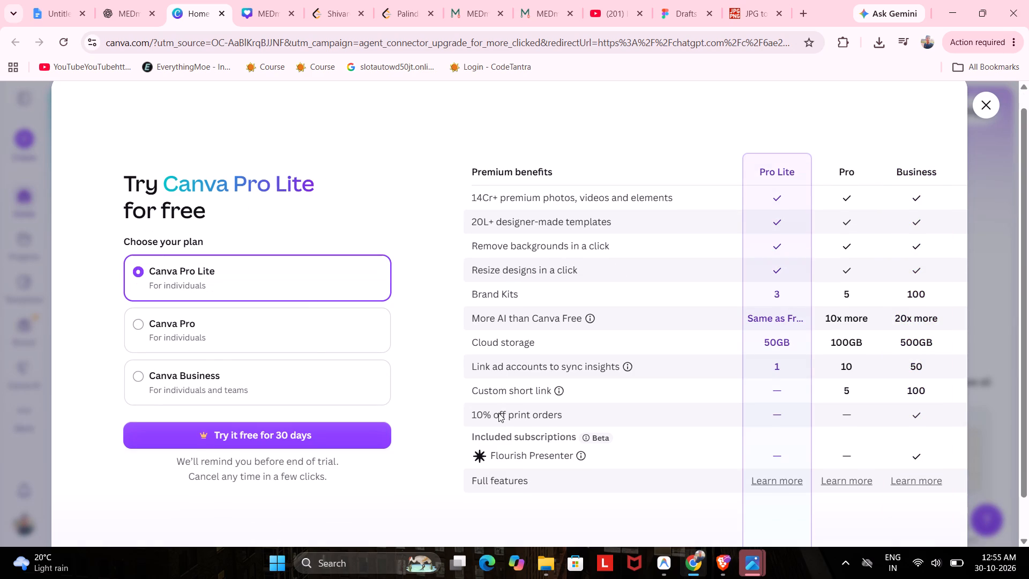
scroll(498, 413, up, 1)
click(337, 423)
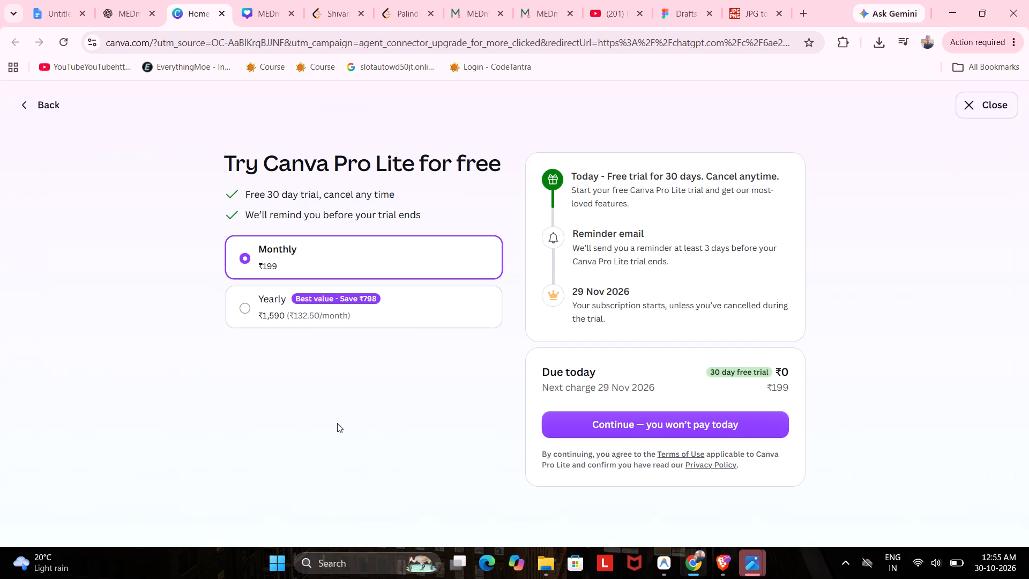
Continue the Canva Pro Lite trial checkout with monthly billing and choose UPI as the payment method.
click(599, 412)
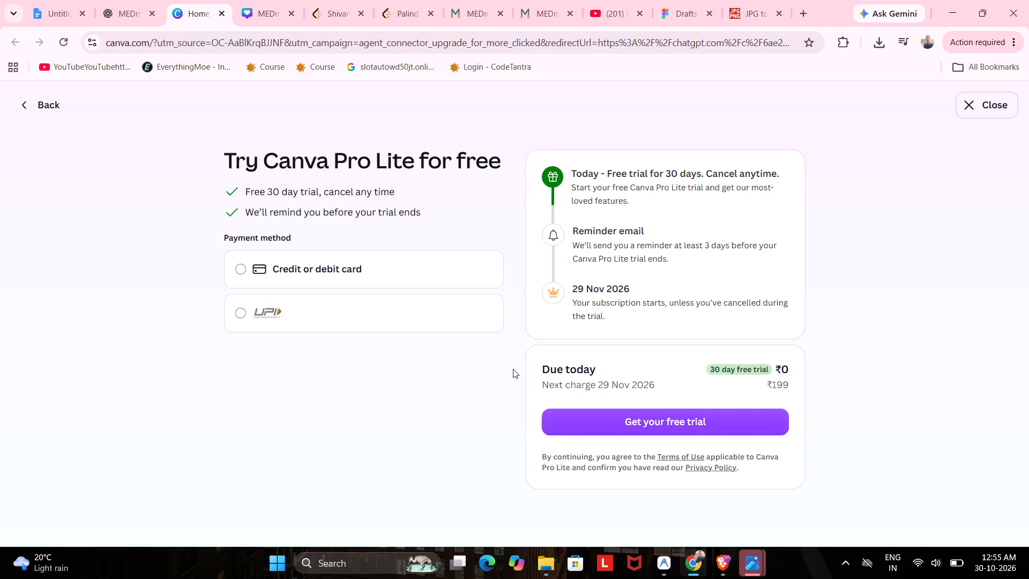
click(457, 323)
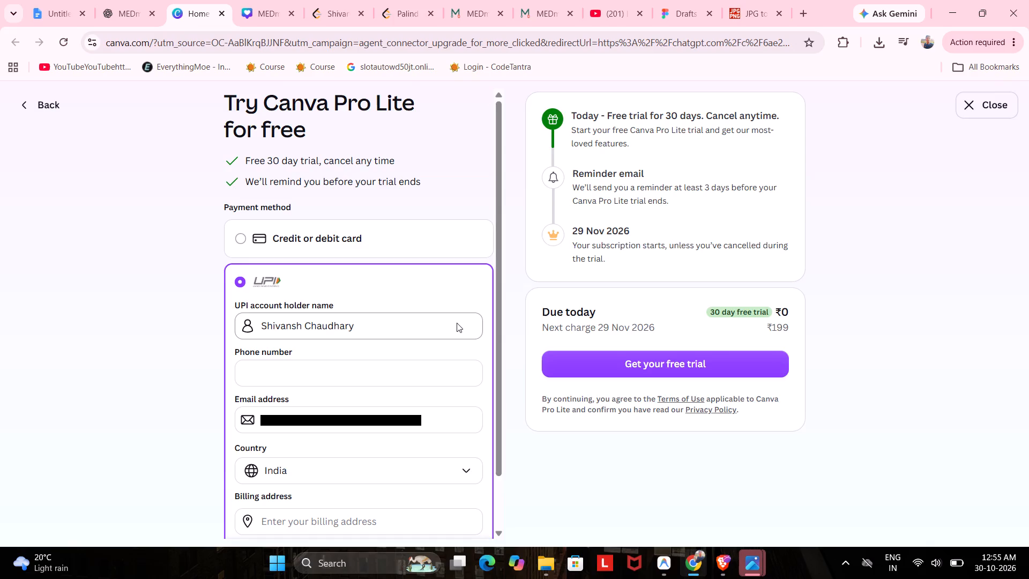
scroll(457, 323, down, 2)
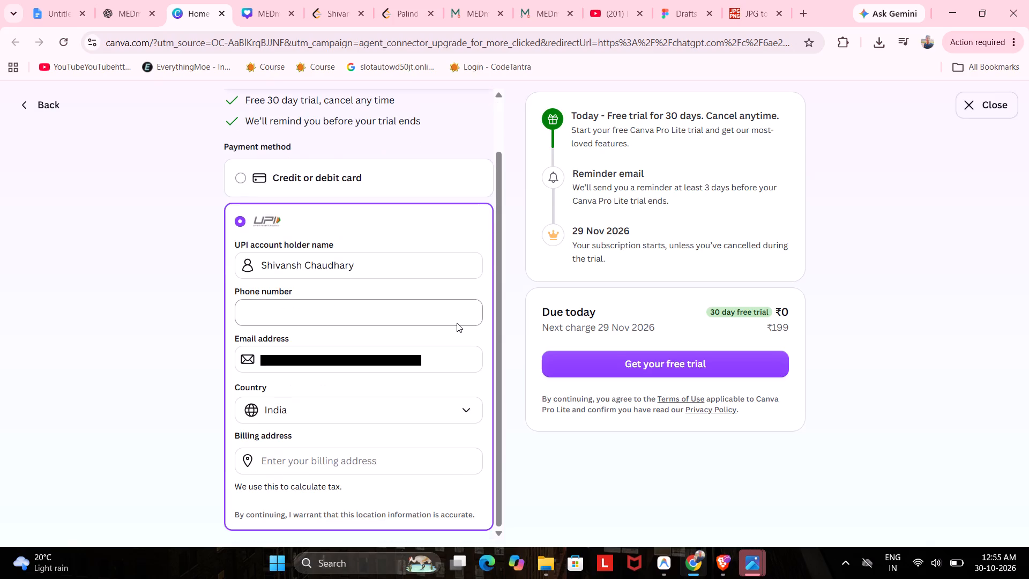
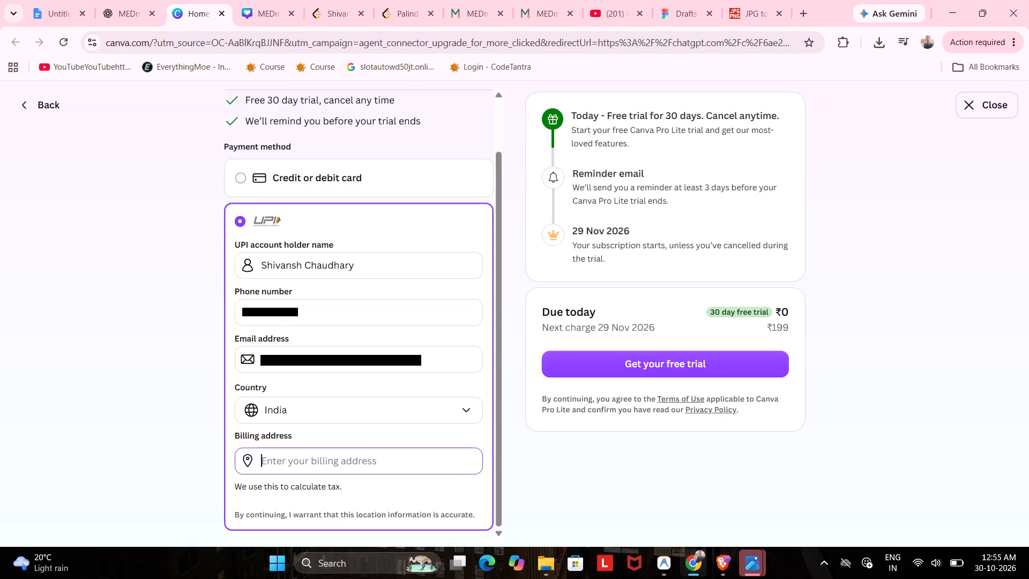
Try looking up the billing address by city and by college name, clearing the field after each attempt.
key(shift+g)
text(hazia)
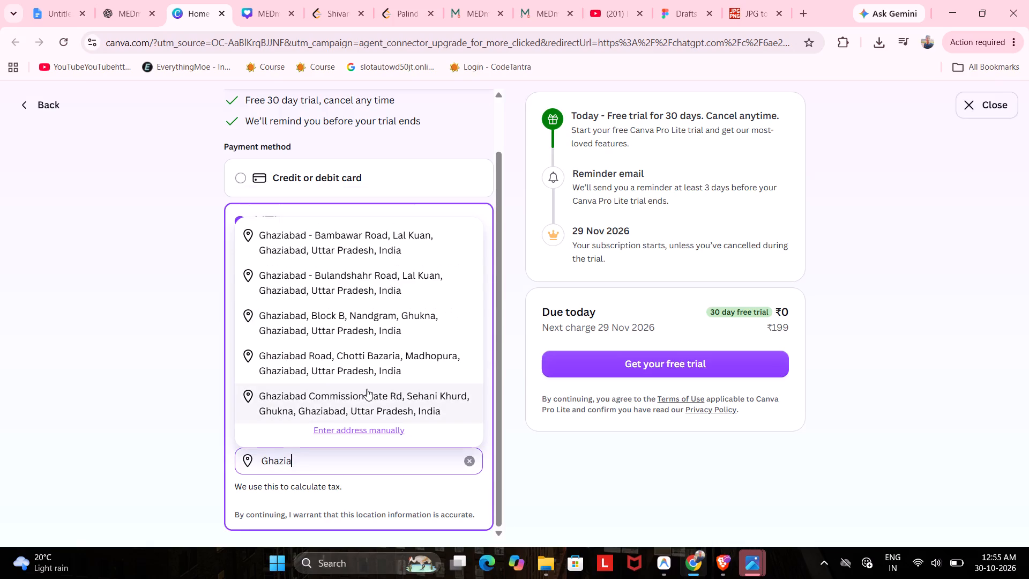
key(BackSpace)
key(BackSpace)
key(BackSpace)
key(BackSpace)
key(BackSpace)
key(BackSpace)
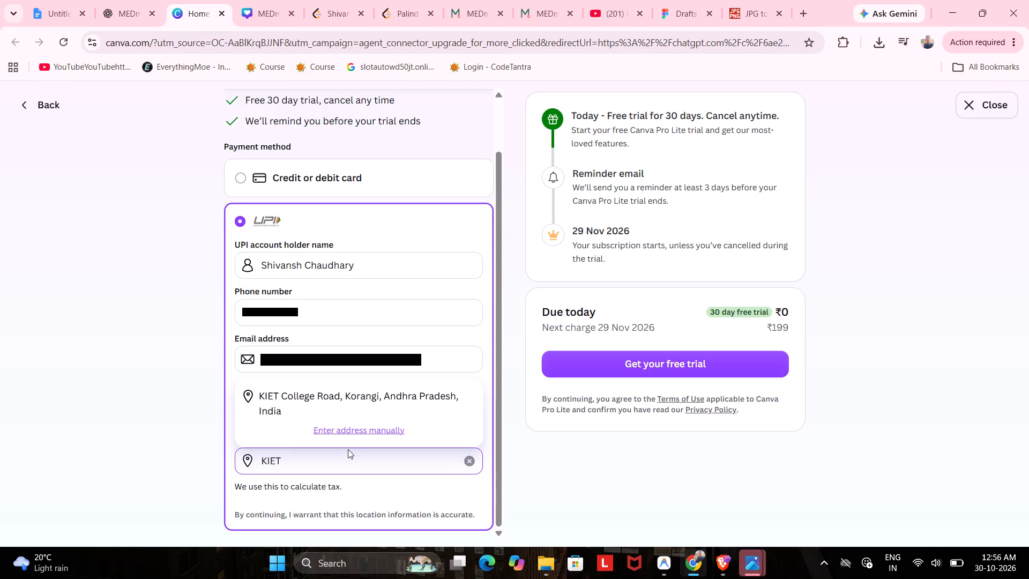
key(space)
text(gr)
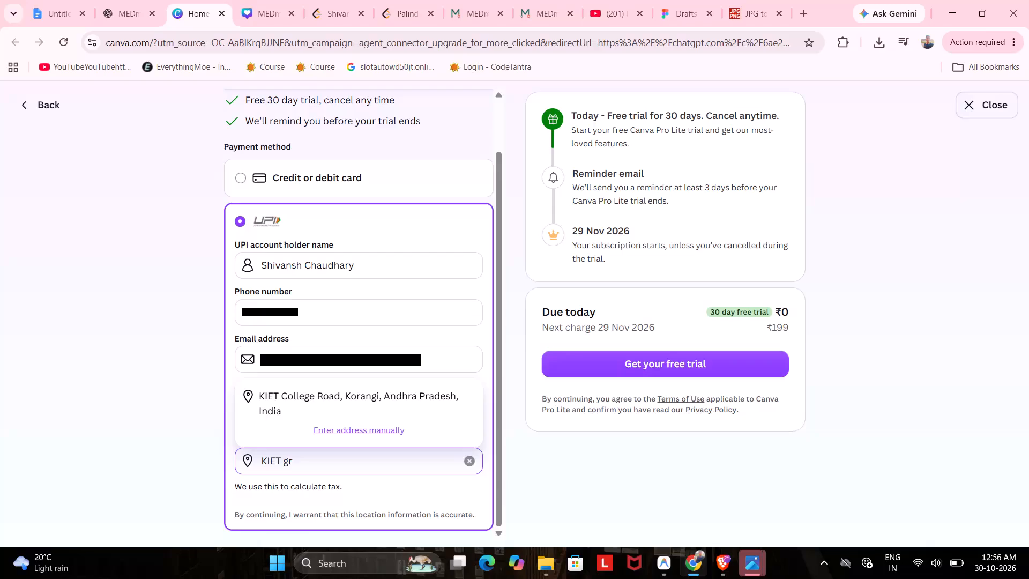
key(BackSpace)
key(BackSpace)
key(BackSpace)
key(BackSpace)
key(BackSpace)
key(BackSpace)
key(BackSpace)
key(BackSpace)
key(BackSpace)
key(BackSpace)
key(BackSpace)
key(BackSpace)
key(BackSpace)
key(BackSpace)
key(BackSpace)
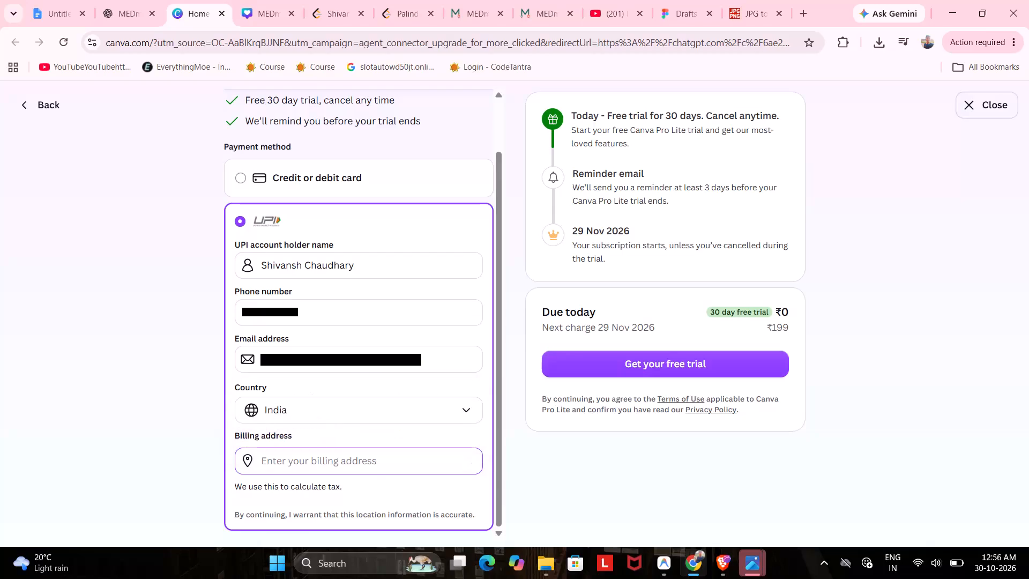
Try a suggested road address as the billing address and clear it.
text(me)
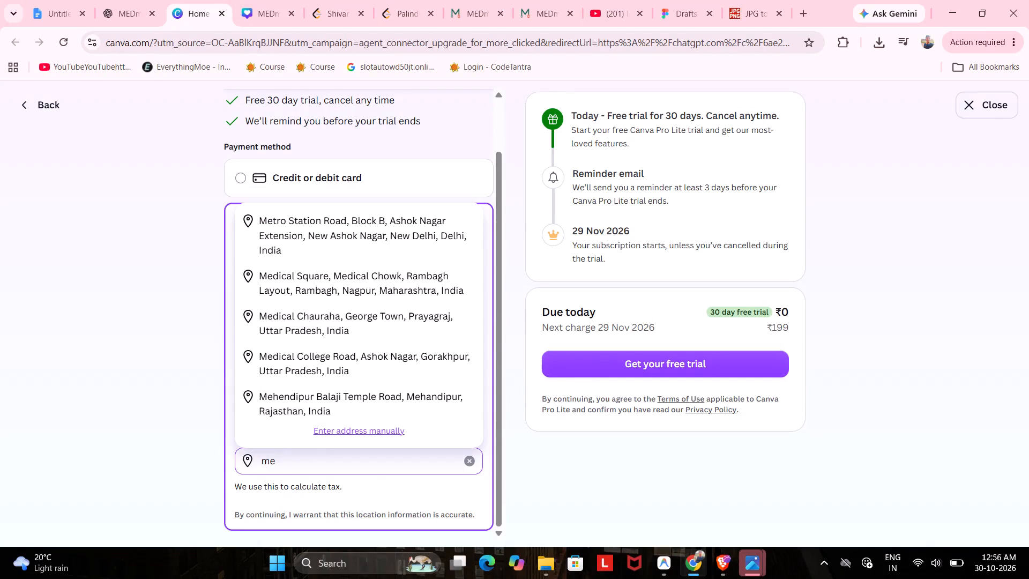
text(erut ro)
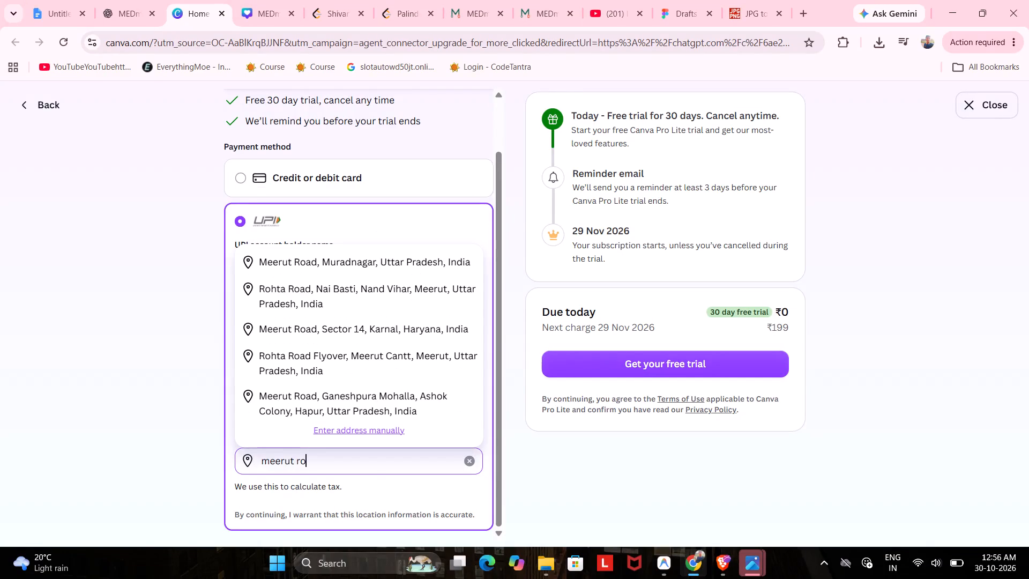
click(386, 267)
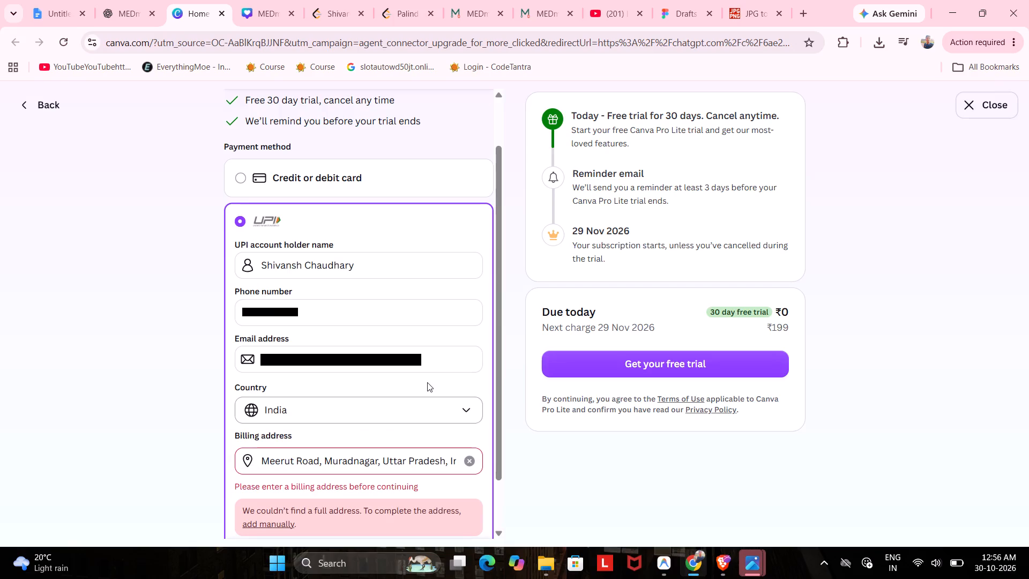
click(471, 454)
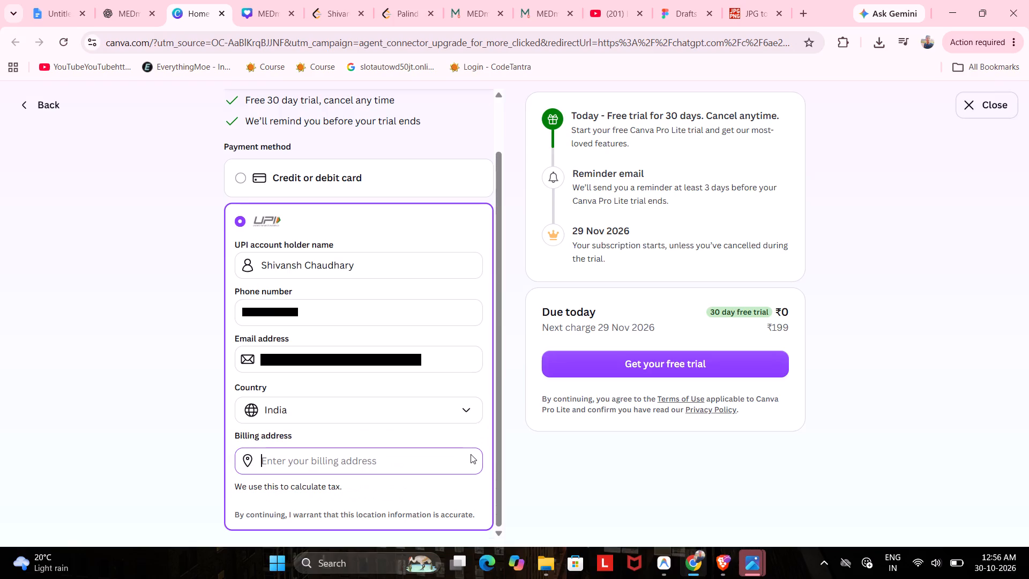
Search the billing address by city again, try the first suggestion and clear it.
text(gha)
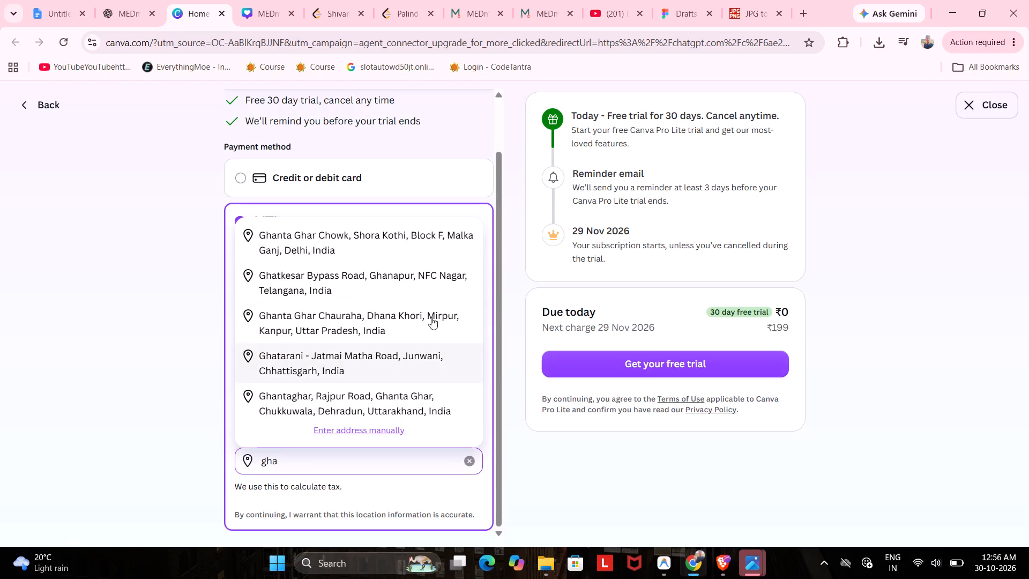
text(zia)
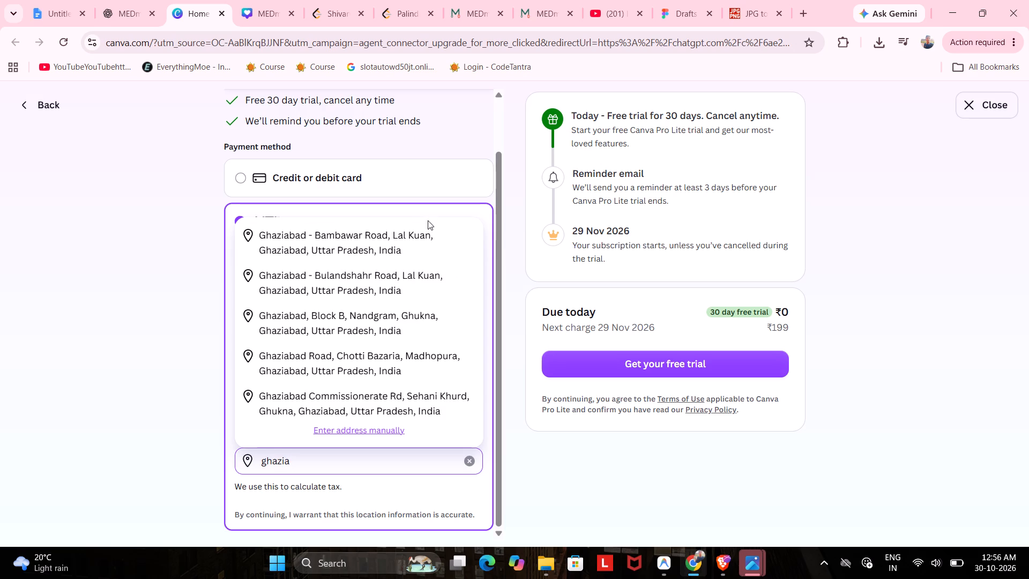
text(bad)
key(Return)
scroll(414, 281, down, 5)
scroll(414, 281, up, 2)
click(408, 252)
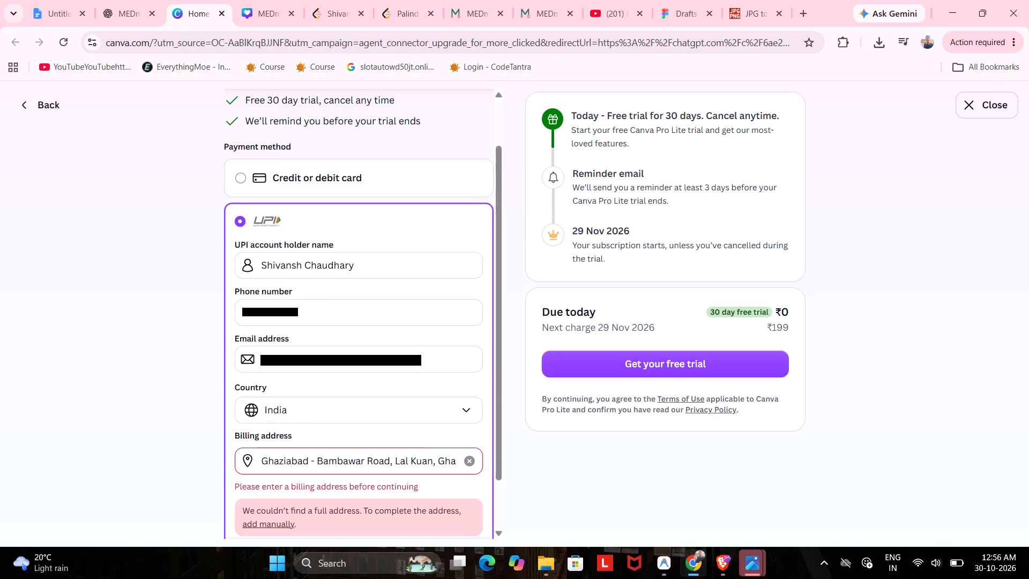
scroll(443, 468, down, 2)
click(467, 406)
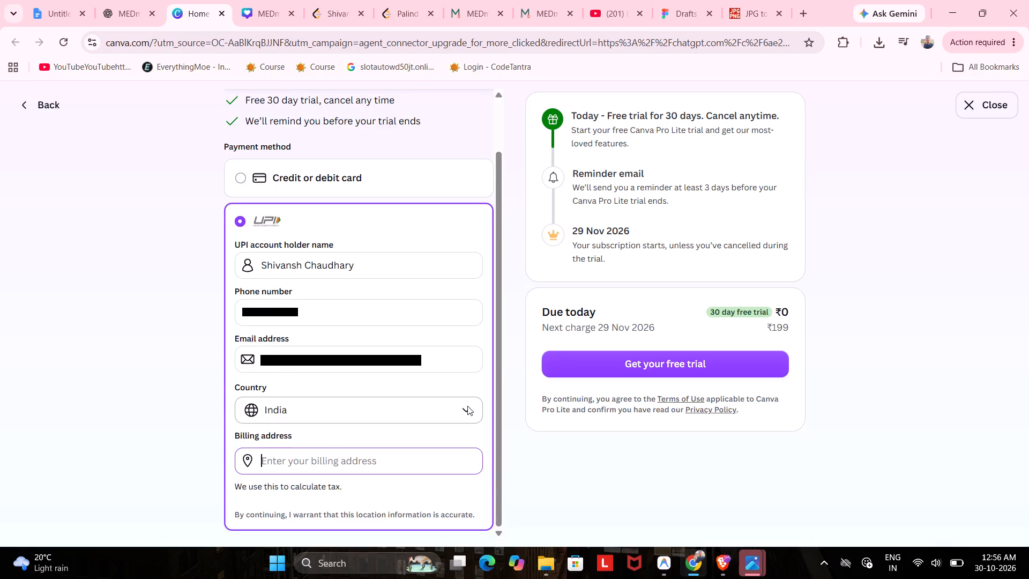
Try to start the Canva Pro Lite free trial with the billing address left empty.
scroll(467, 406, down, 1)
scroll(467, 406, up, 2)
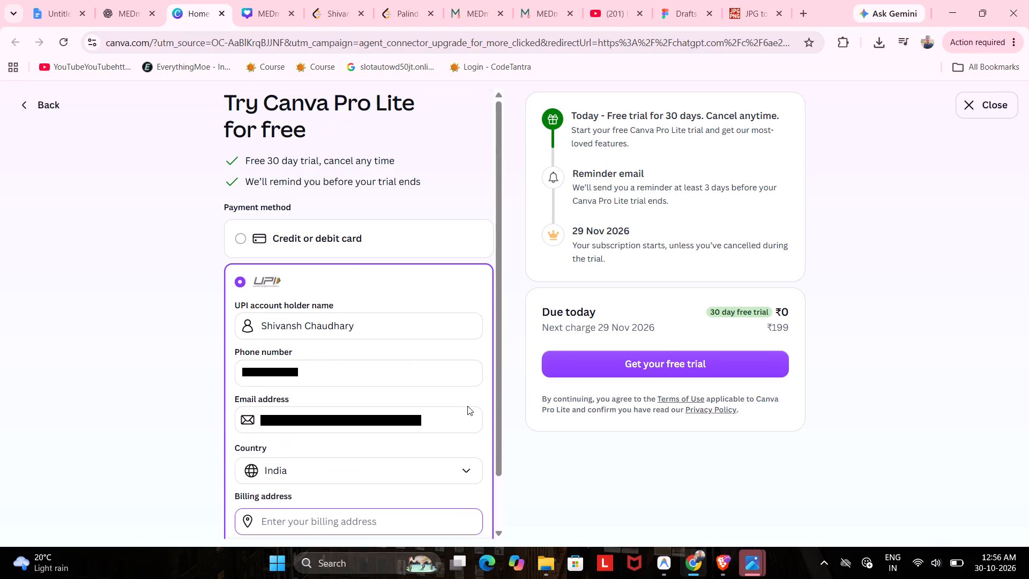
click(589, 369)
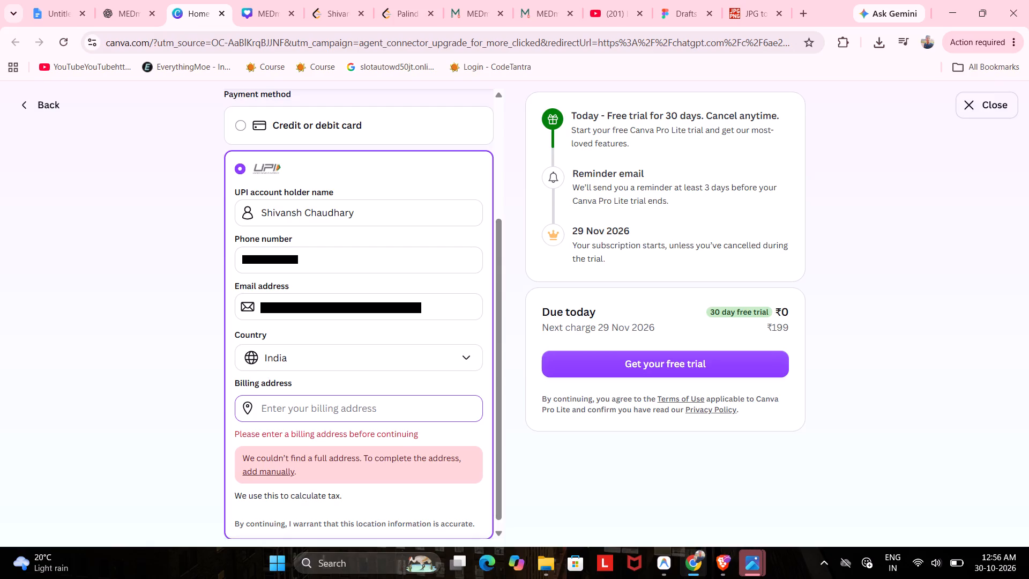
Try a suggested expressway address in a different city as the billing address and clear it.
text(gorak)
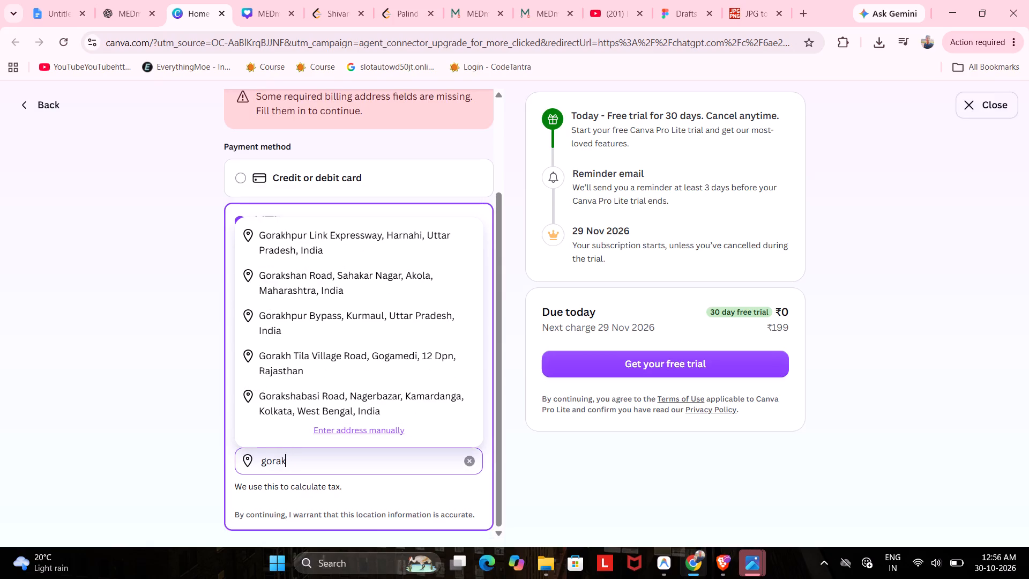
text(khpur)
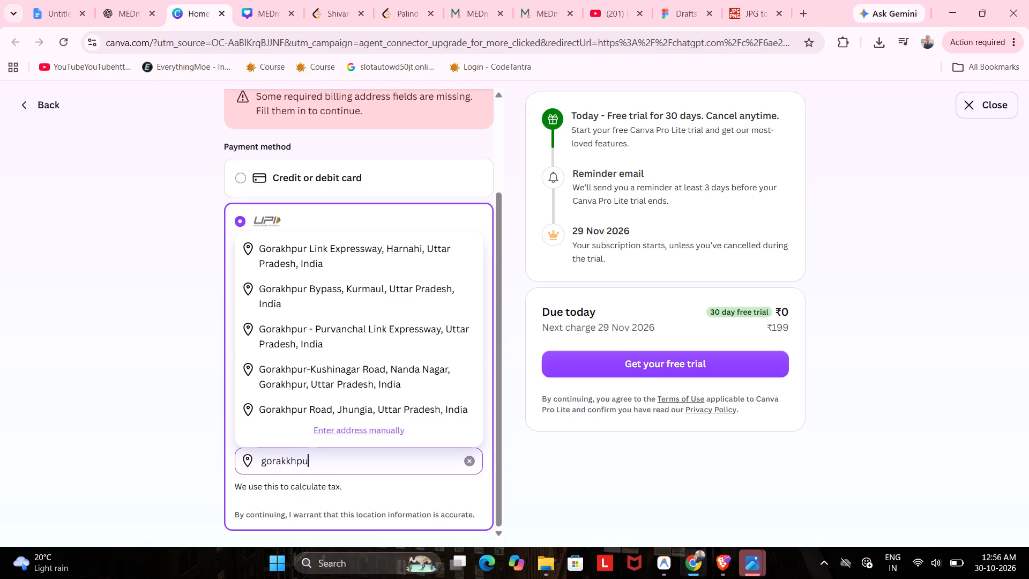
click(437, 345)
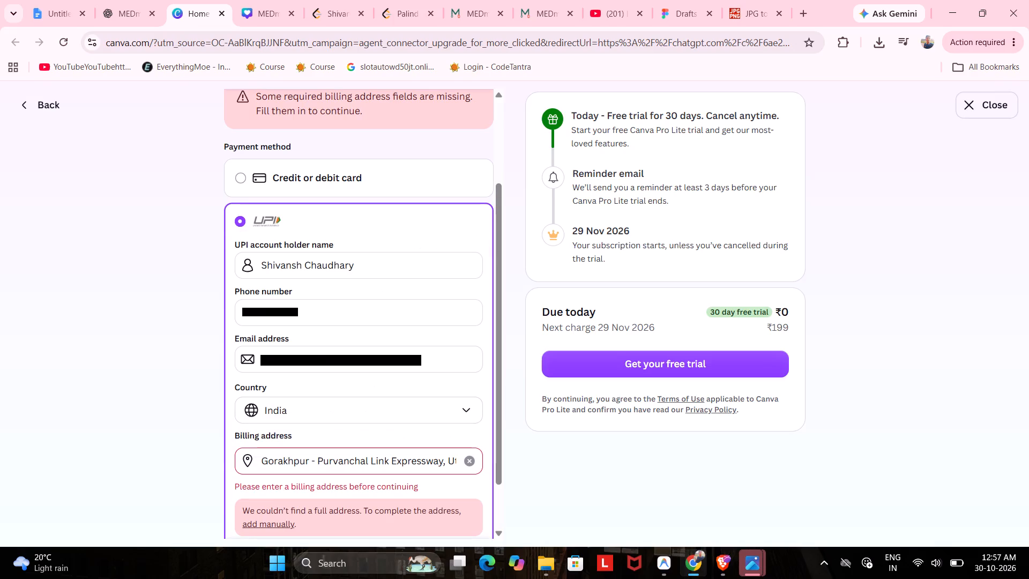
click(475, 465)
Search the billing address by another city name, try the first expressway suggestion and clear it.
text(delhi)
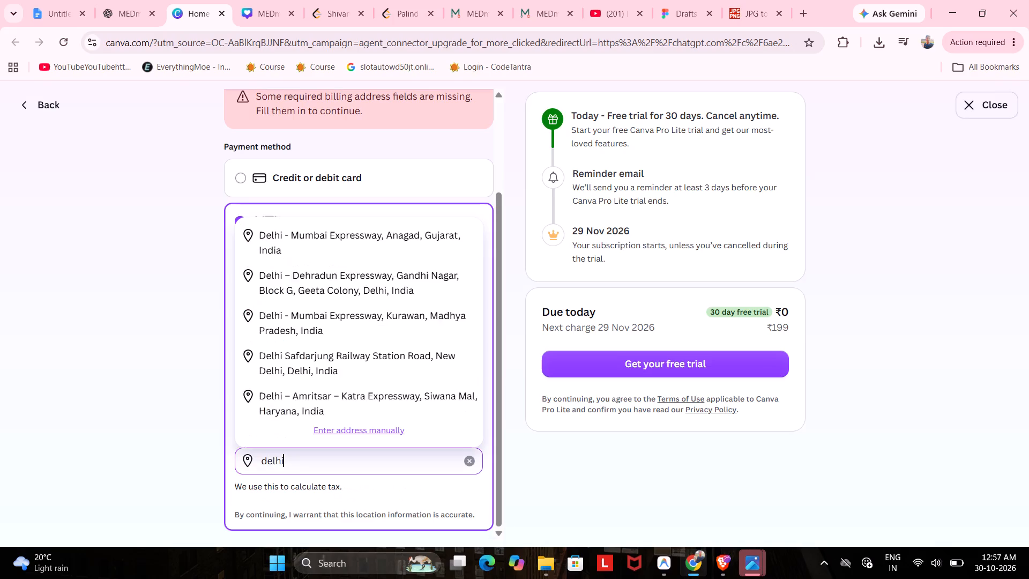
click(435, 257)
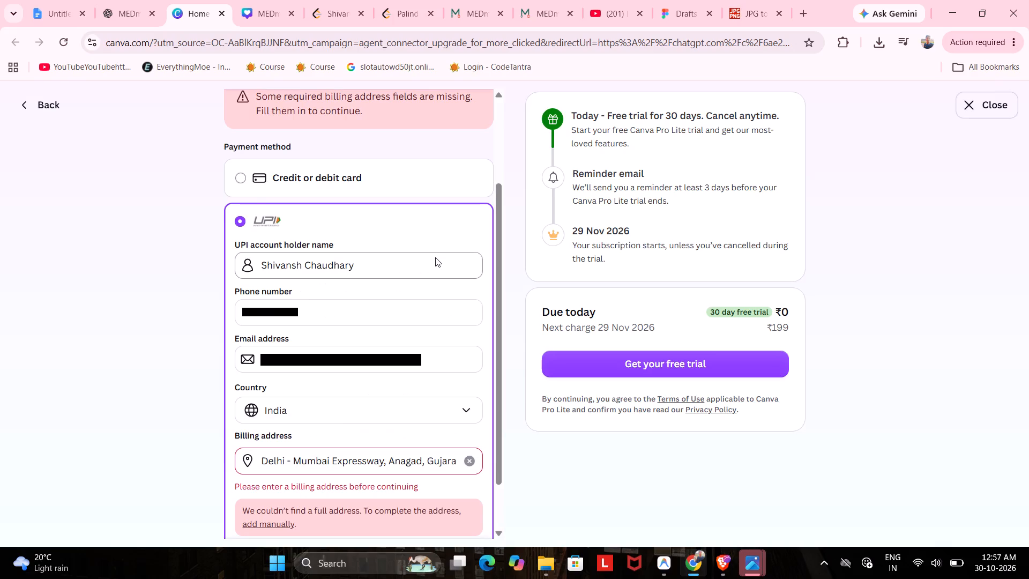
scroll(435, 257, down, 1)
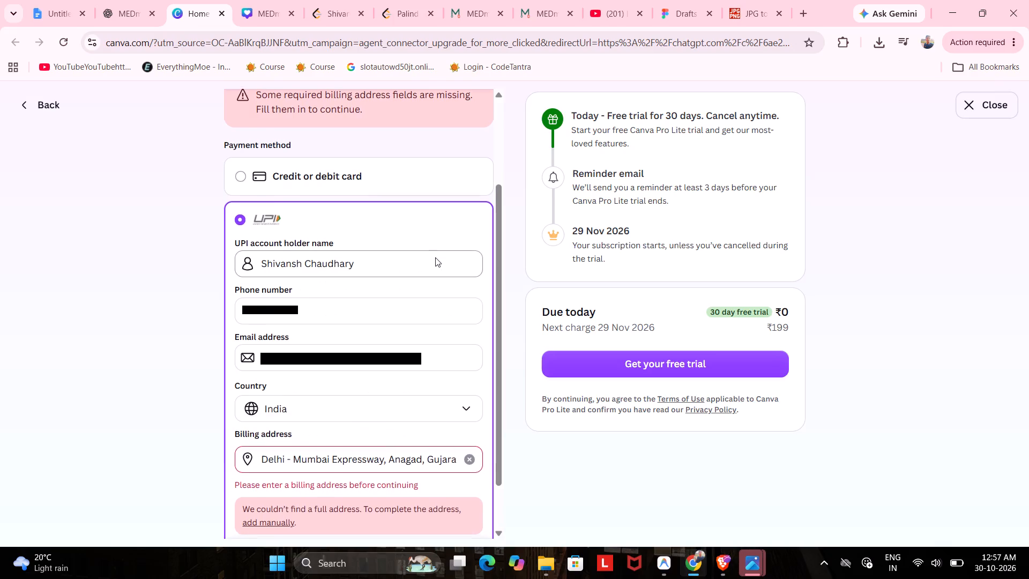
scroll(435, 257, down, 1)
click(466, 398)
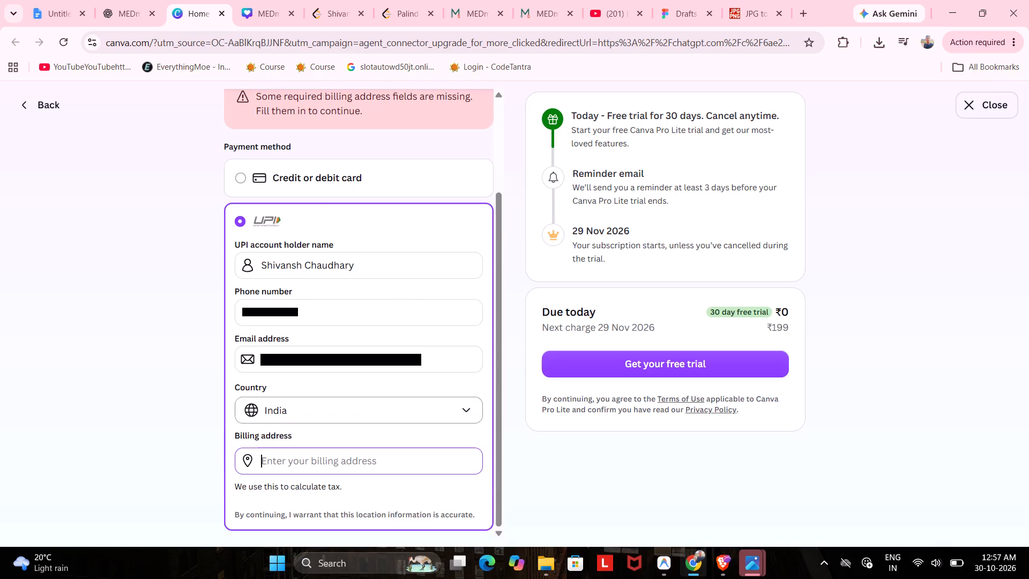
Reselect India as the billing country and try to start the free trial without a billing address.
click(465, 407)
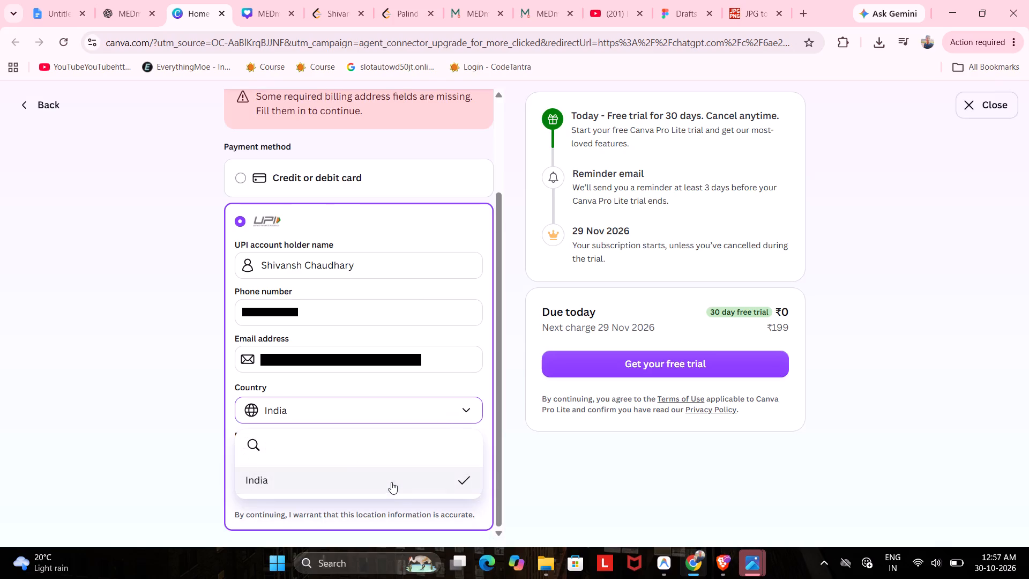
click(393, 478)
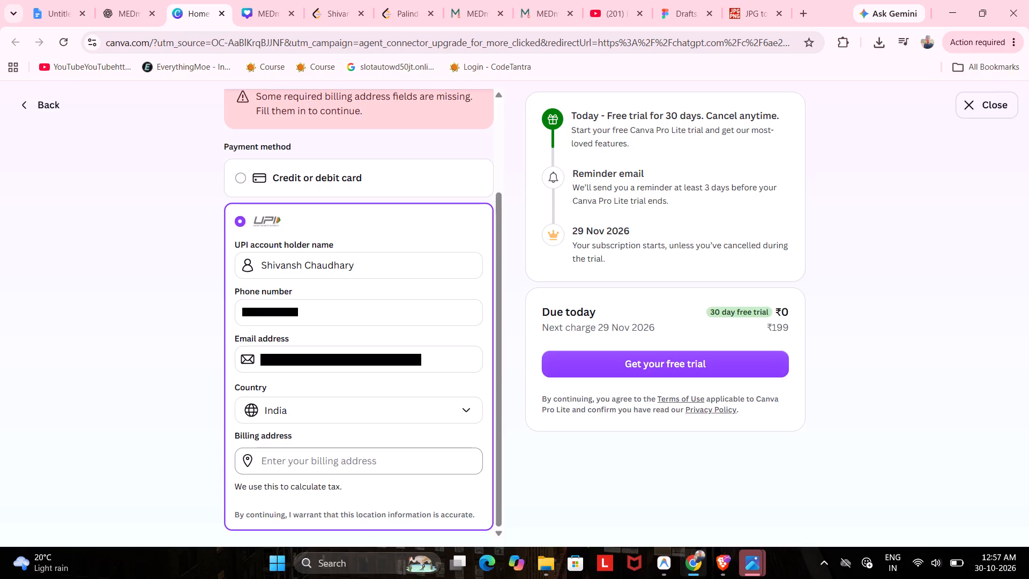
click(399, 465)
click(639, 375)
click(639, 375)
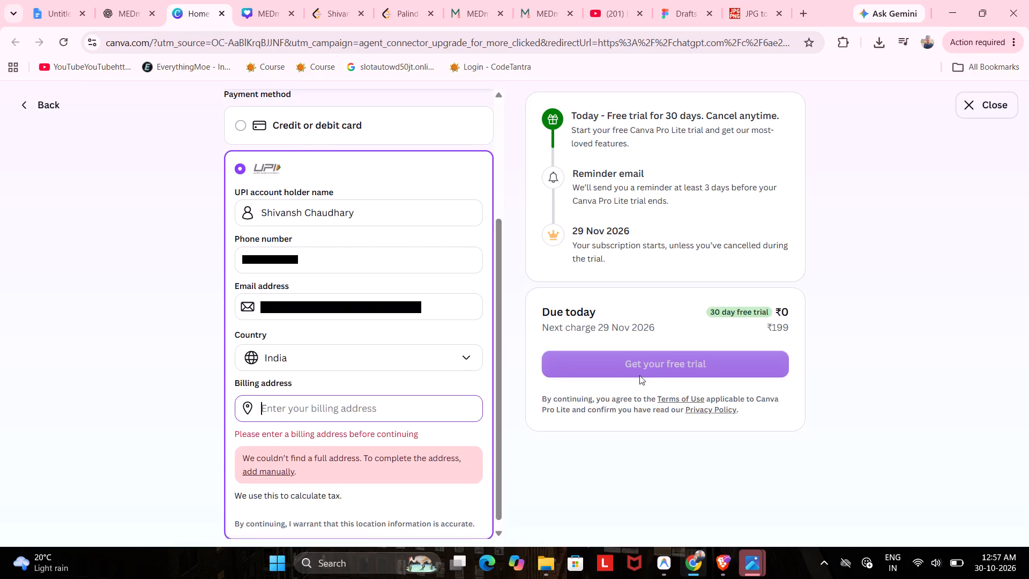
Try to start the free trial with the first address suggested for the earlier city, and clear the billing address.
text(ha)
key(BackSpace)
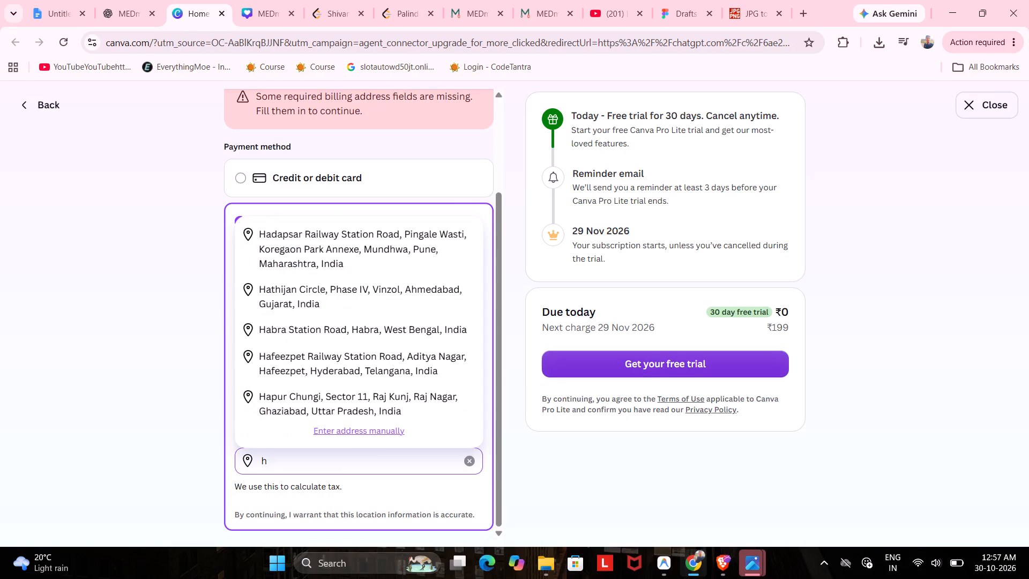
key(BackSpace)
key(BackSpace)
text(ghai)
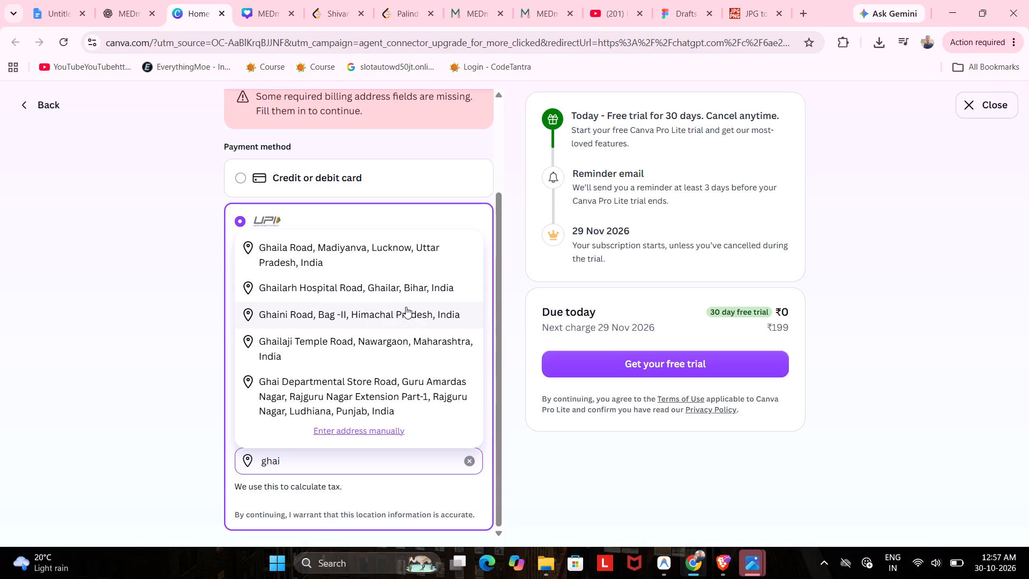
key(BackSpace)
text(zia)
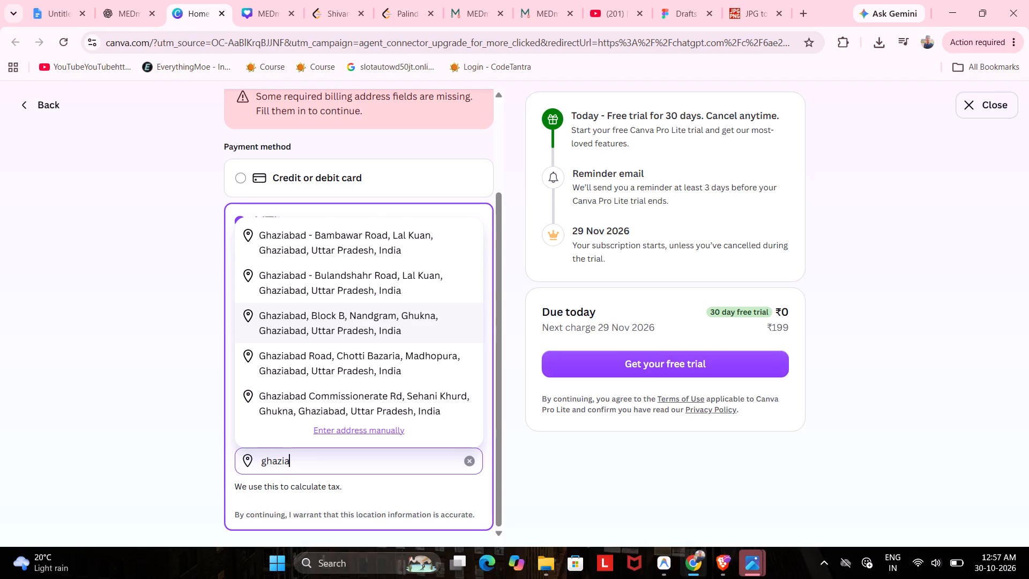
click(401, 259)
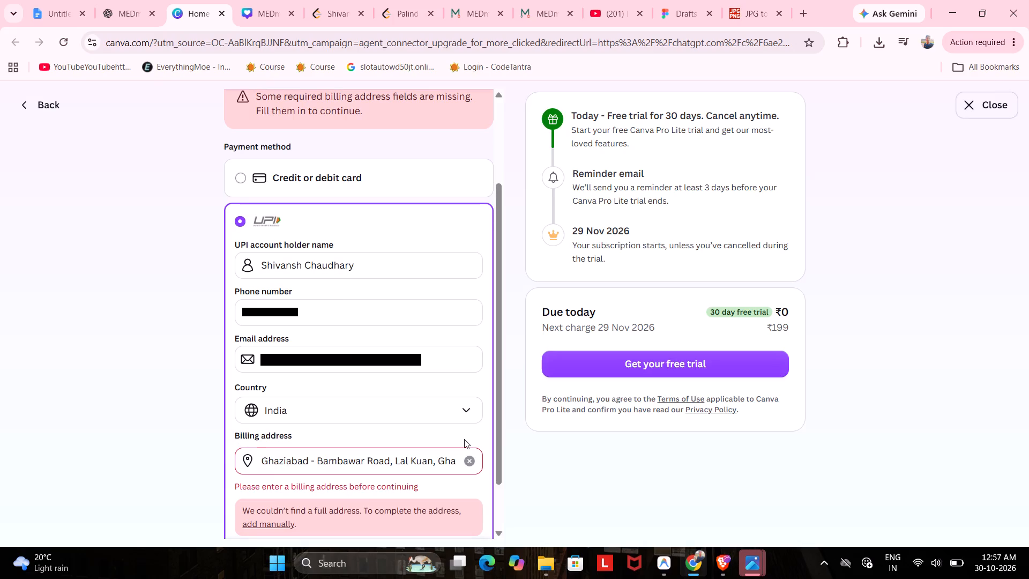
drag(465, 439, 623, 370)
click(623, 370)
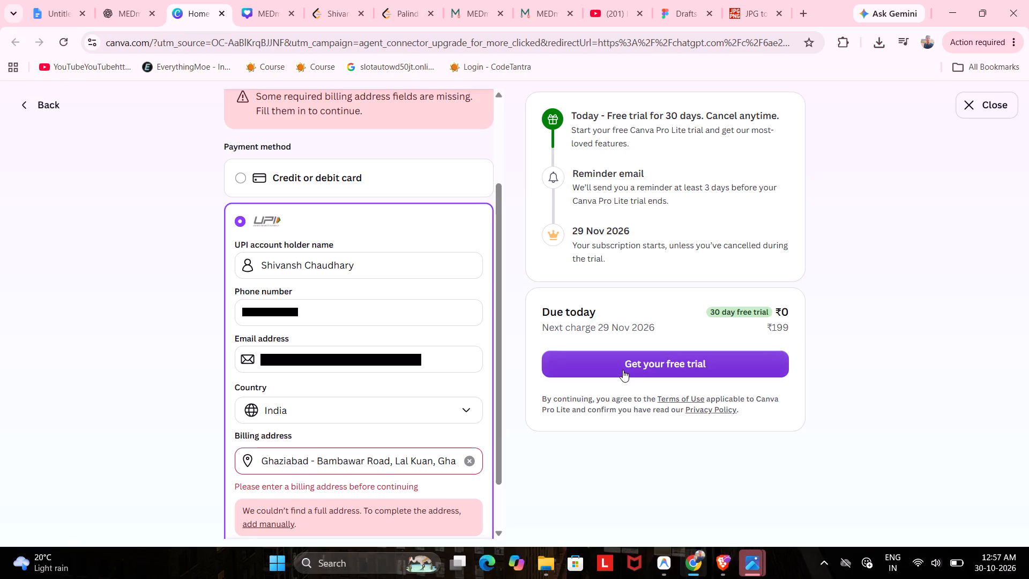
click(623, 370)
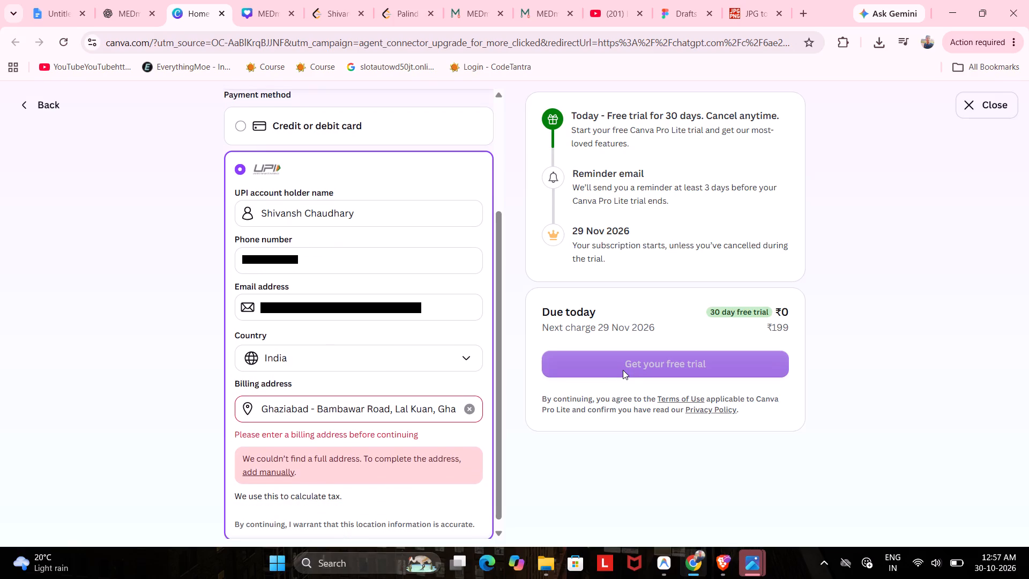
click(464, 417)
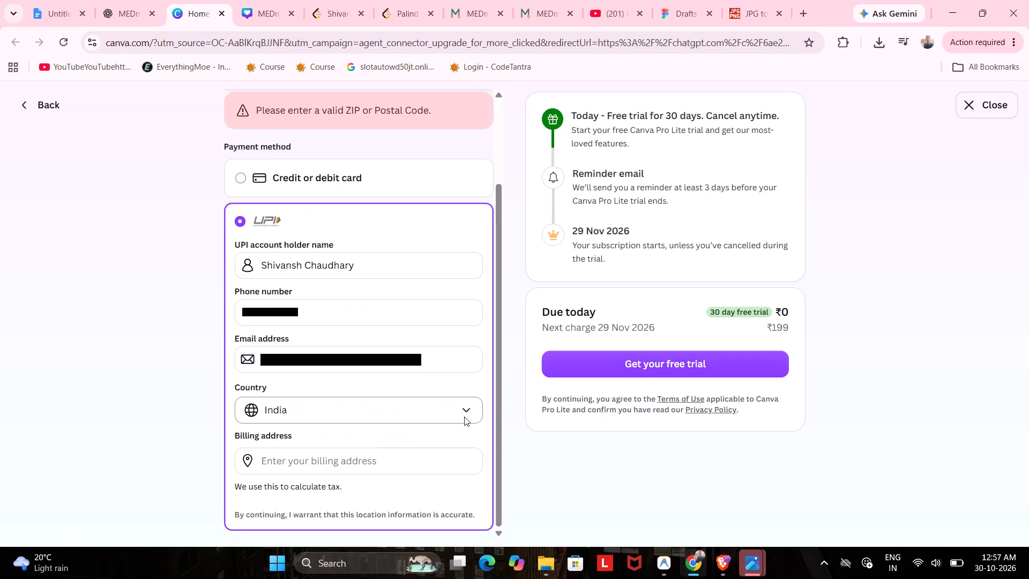
Search the web in a new tab for the home town's PIN code, copy it and return to the Canva checkout.
scroll(464, 417, up, 3)
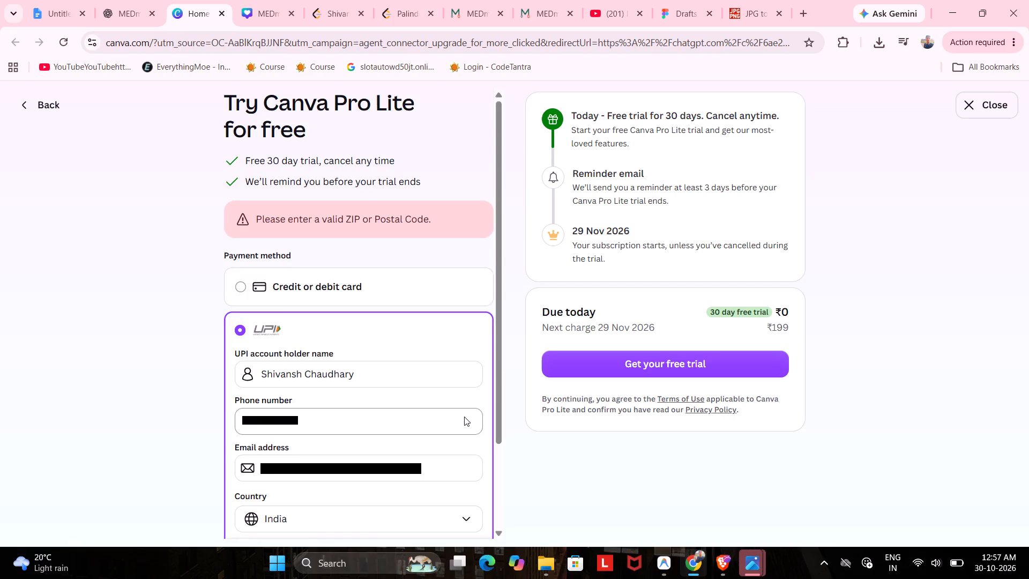
scroll(464, 417, down, 3)
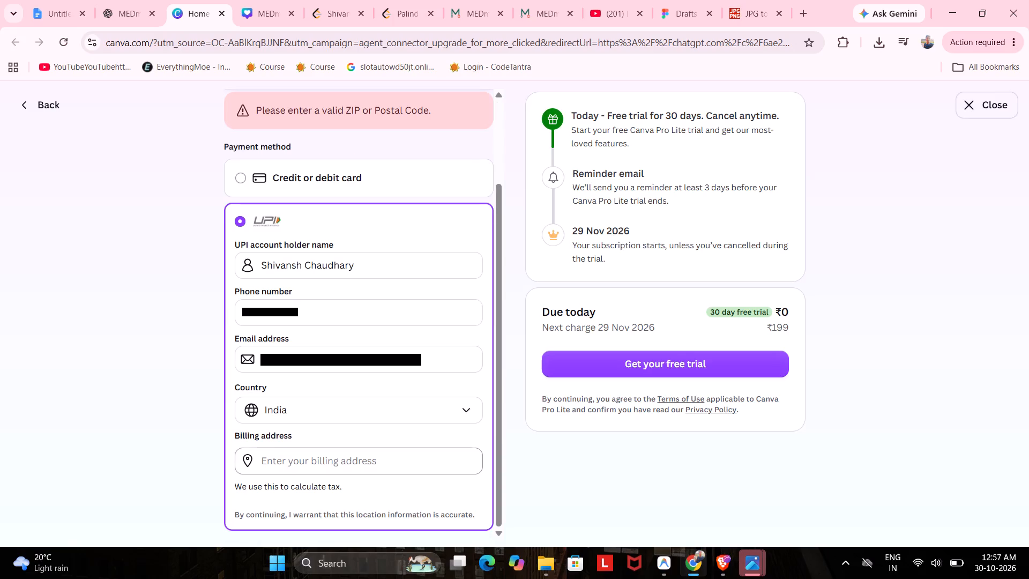
click(804, 5)
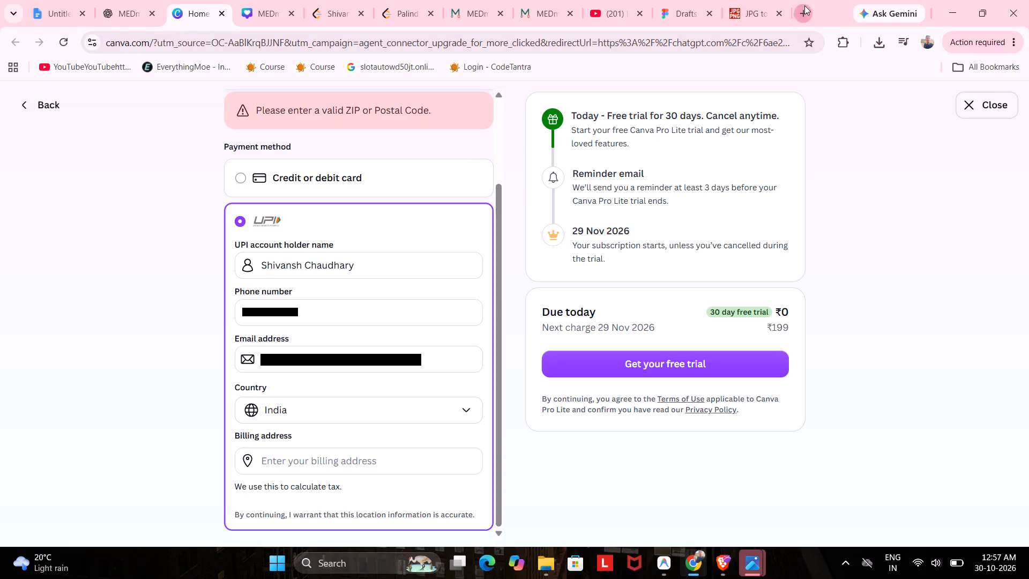
text(muradna)
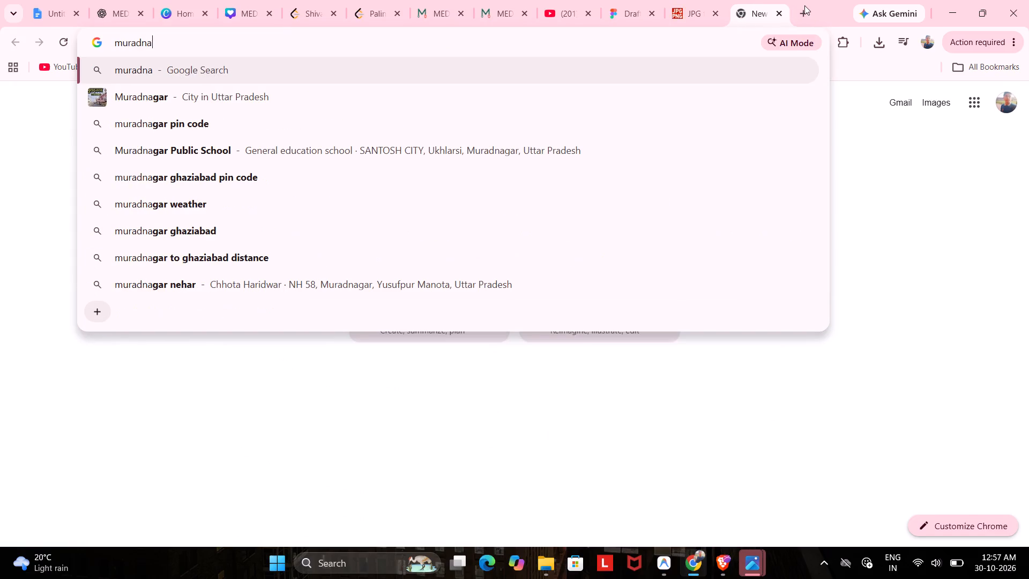
click(668, 128)
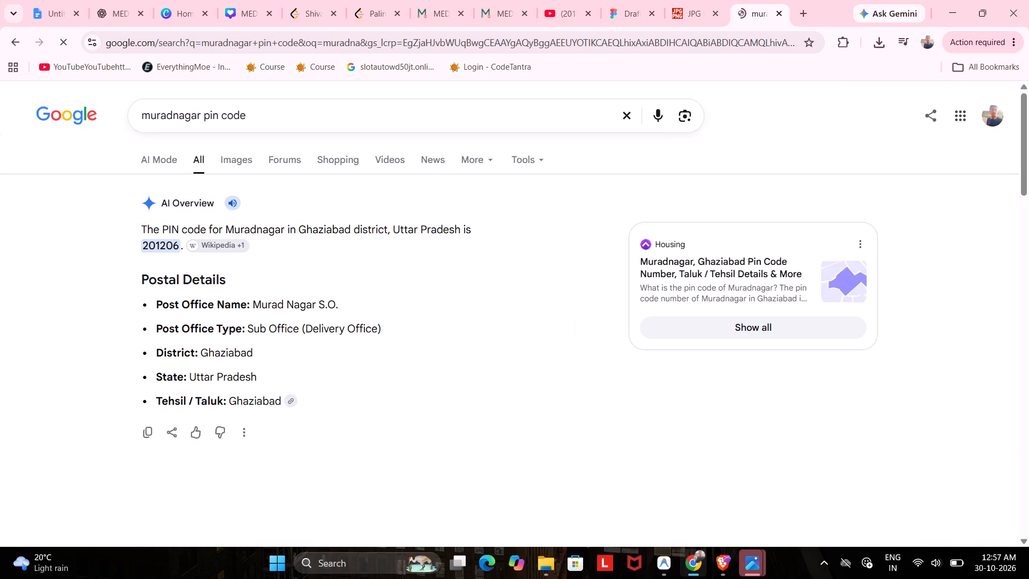
drag(176, 247, 135, 247)
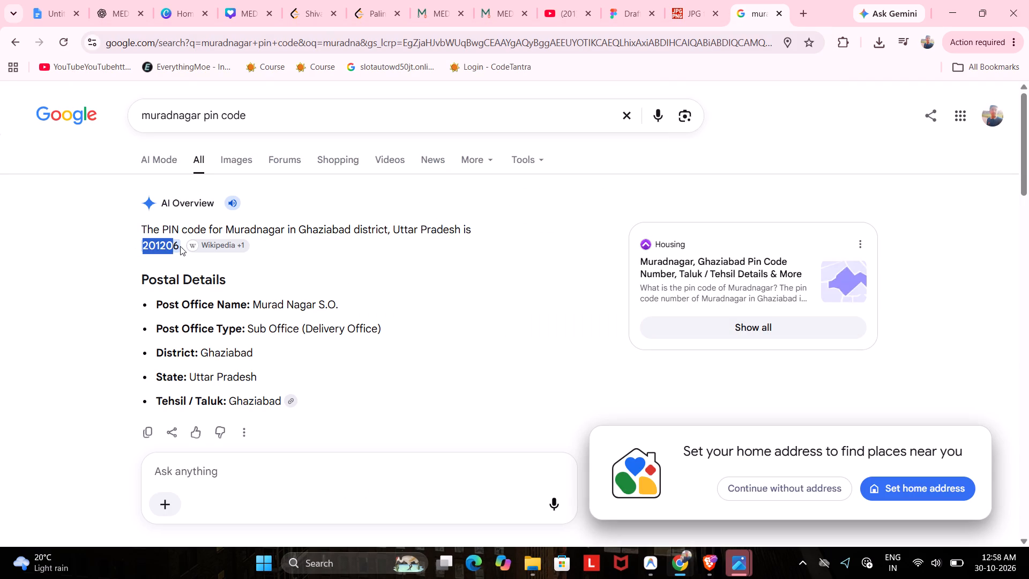
click(180, 246)
drag(180, 246, 148, 249)
click(148, 249)
drag(130, 243, 180, 254)
key(ctrl+c)
scroll(180, 254, right, 1)
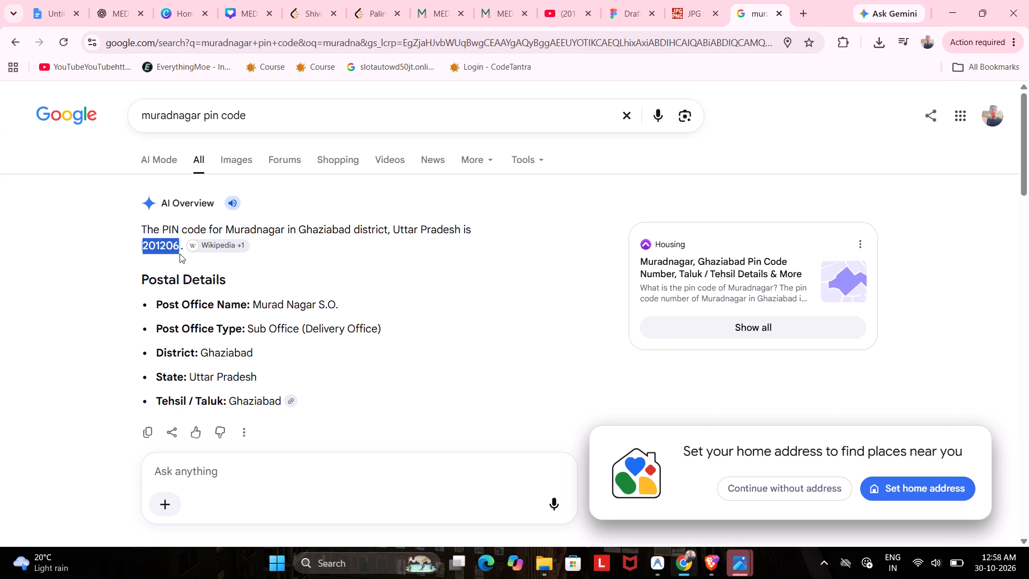
scroll(180, 254, right, 1)
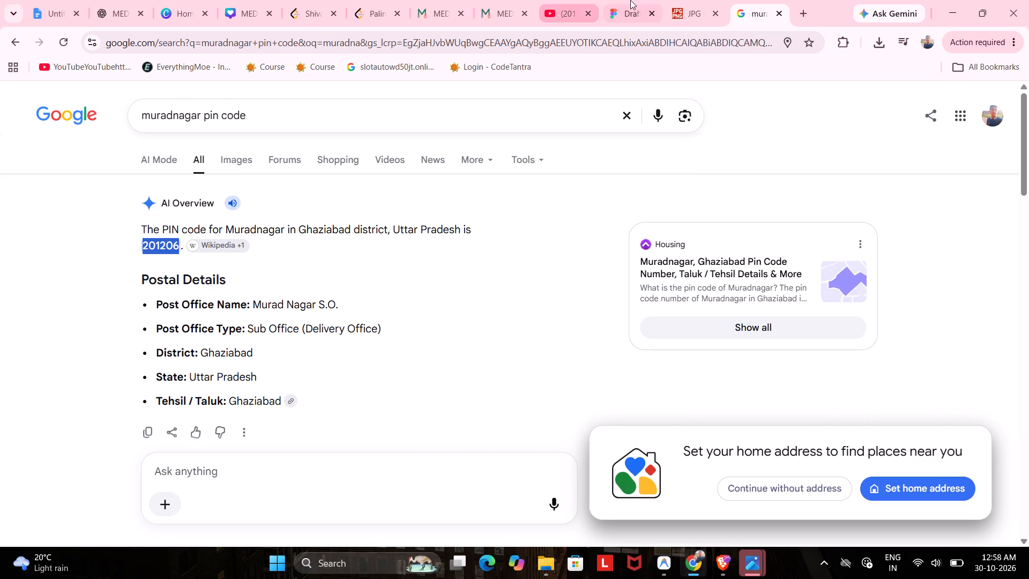
click(635, 0)
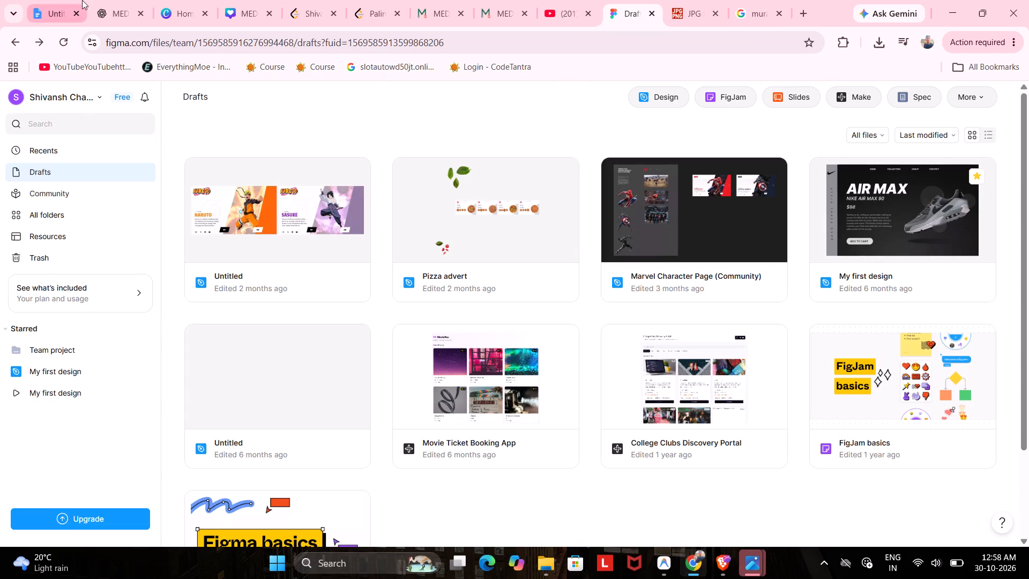
click(174, 0)
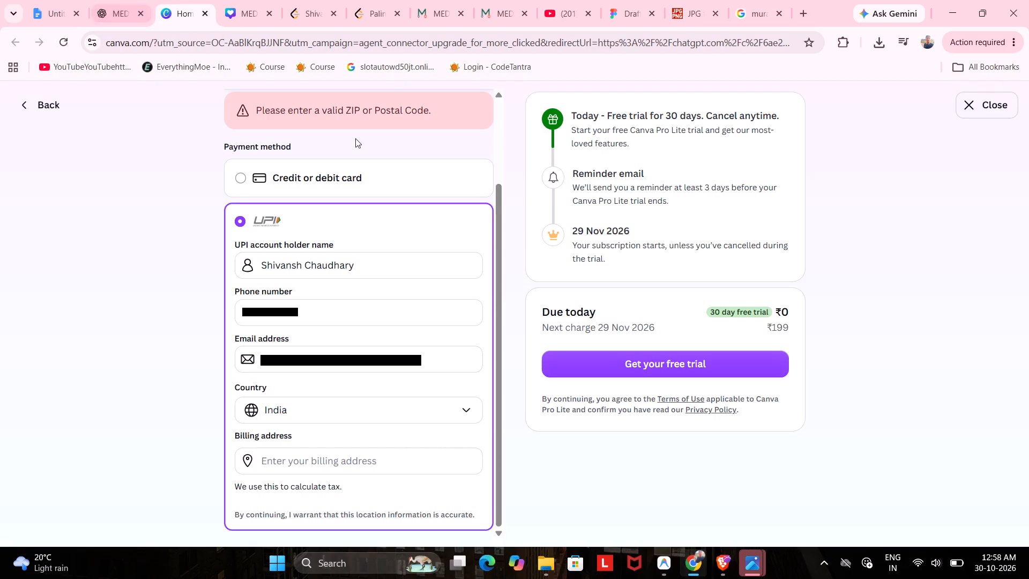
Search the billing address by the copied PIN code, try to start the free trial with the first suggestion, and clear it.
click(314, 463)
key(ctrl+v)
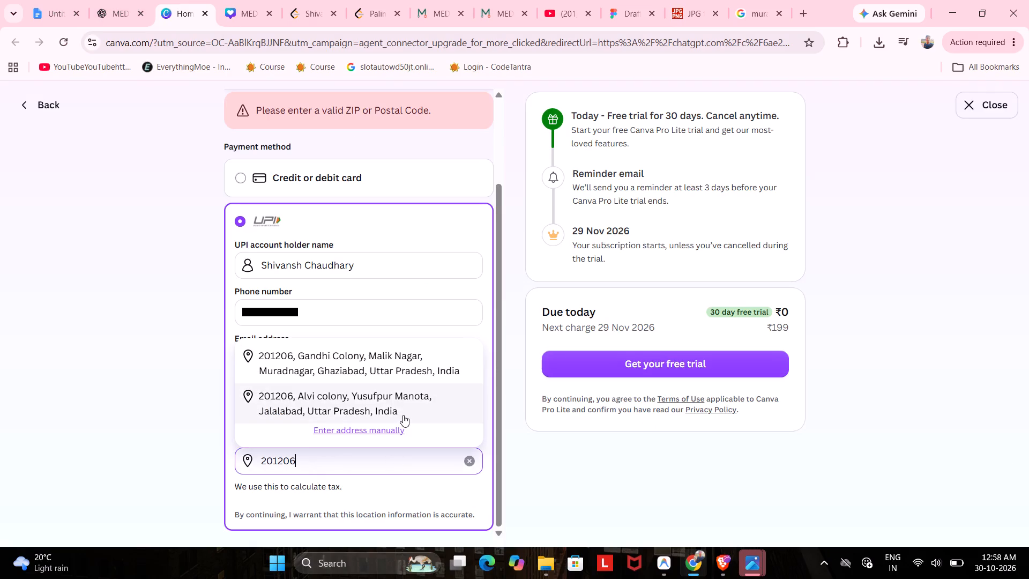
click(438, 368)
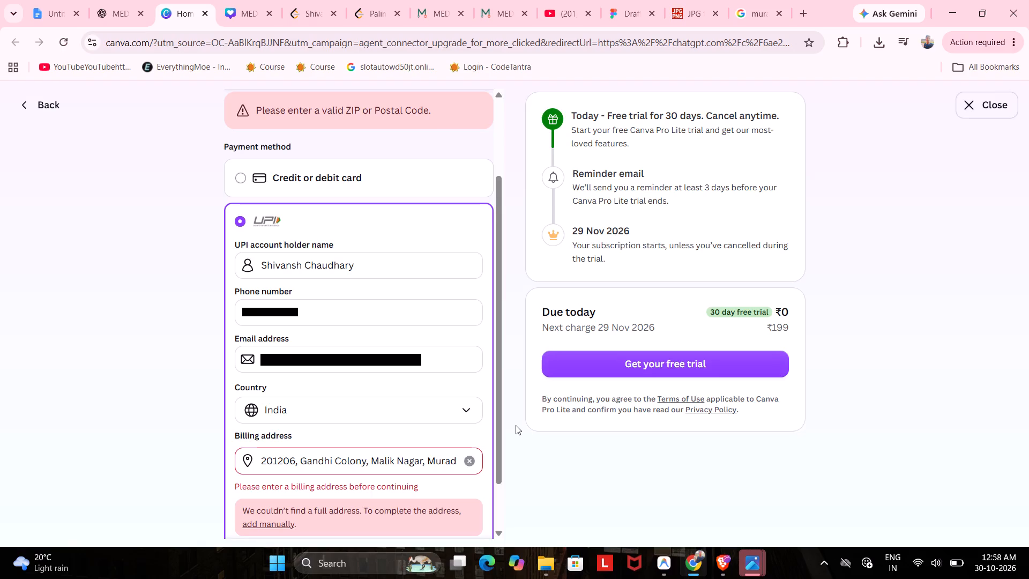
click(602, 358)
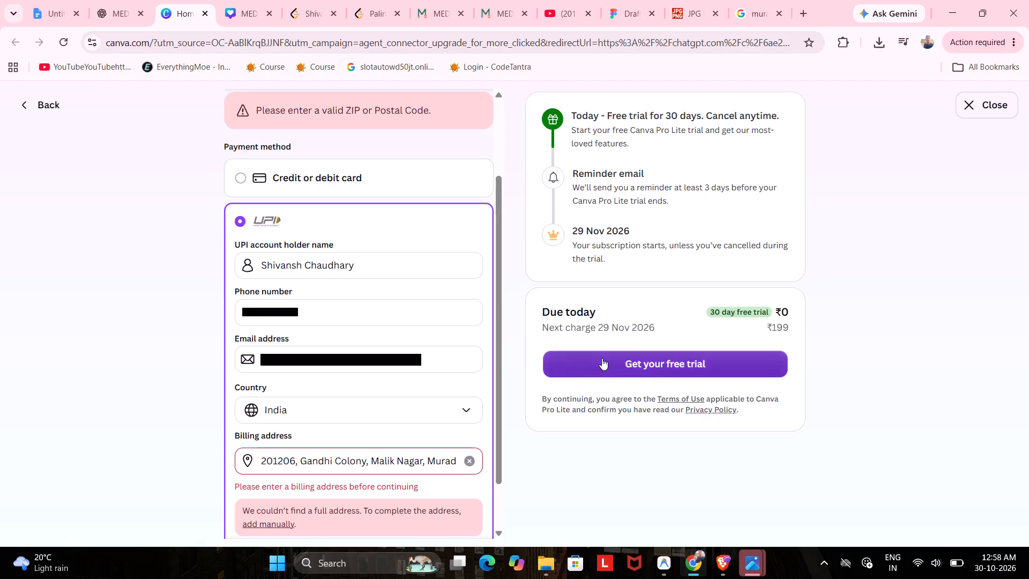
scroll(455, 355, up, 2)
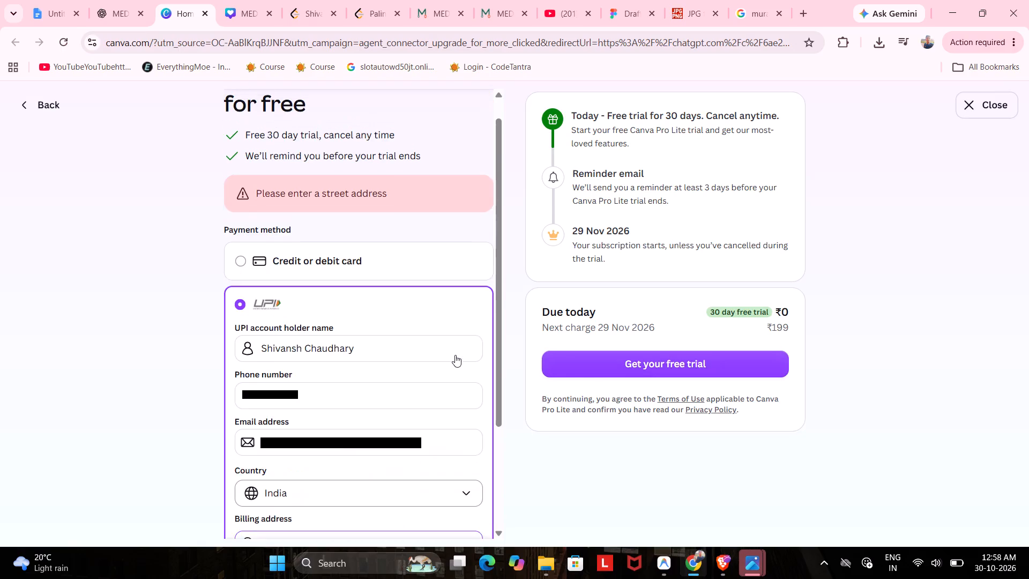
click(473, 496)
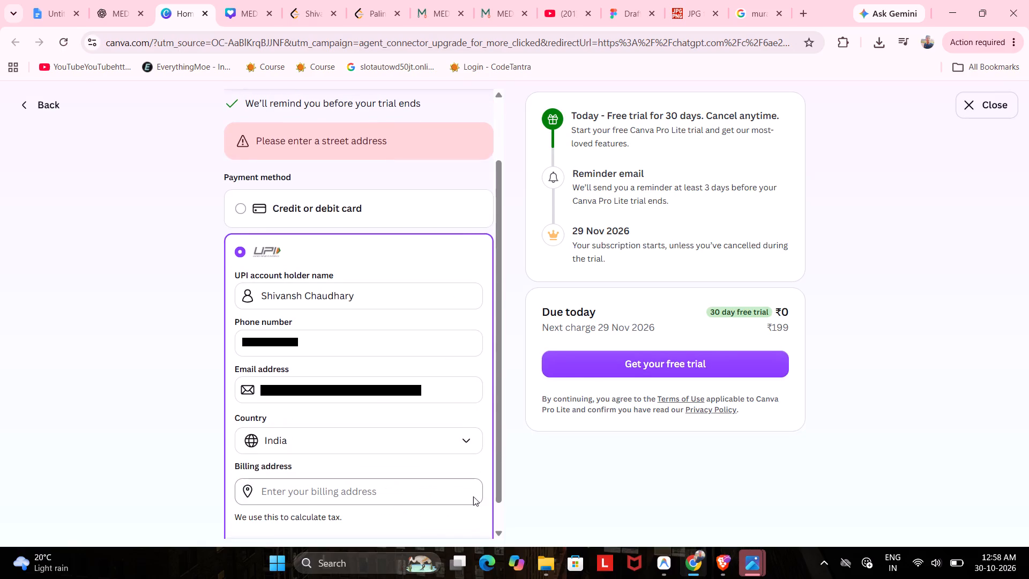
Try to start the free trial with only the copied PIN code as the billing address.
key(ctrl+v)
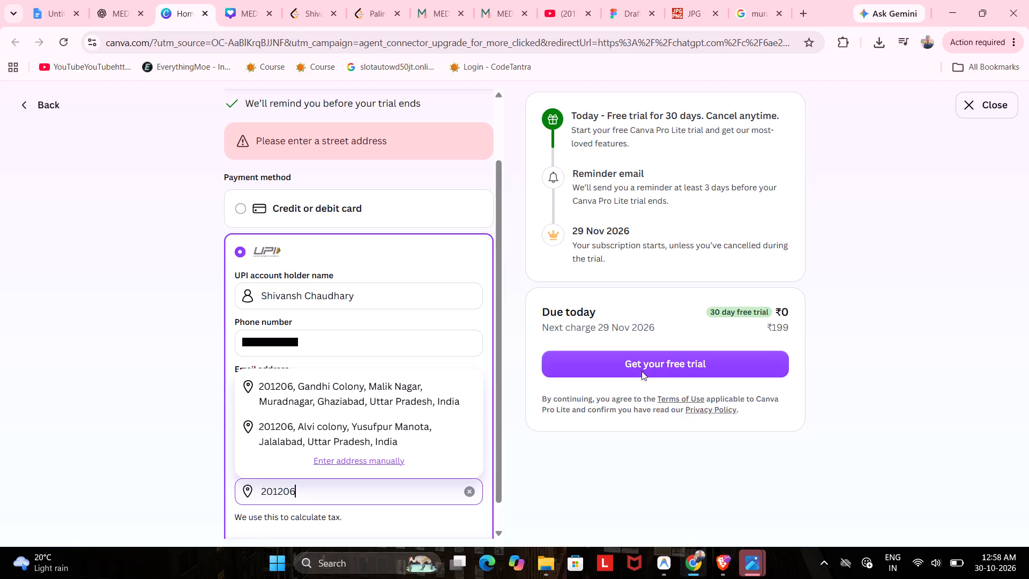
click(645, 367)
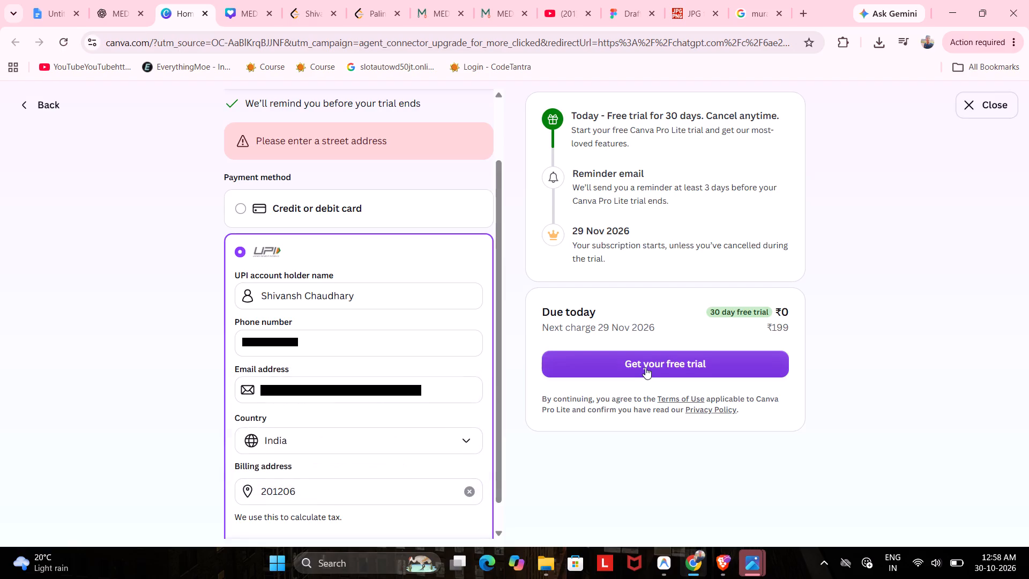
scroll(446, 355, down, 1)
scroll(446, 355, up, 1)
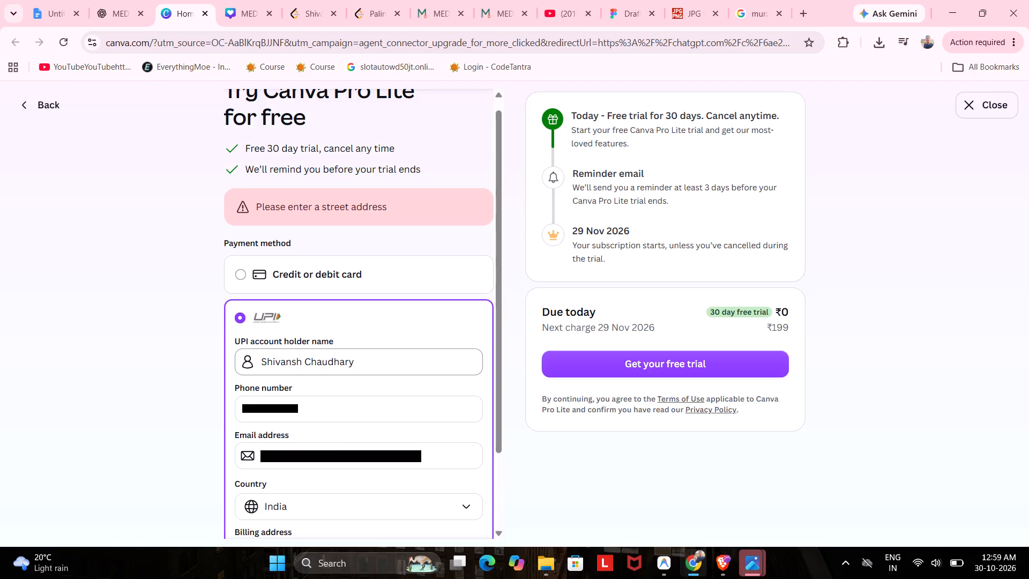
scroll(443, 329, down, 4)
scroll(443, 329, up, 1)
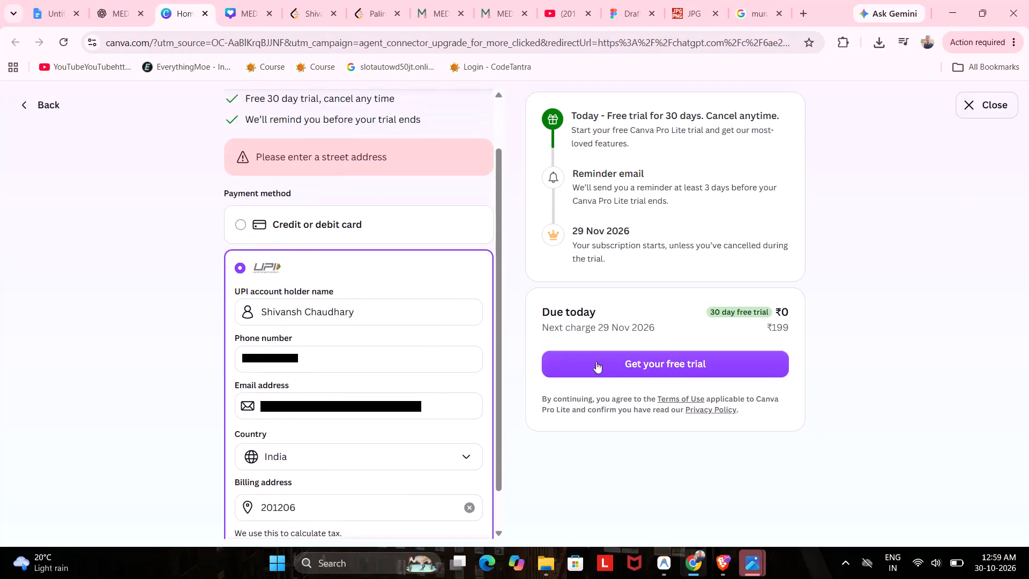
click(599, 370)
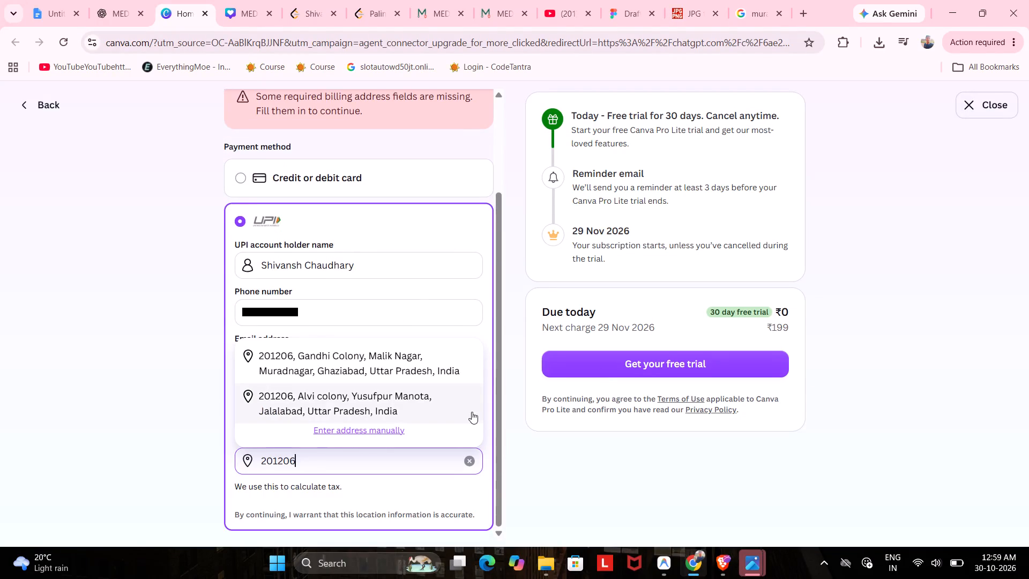
Switch the billing address to manual entry and fill in the locality, house number and city/district.
click(387, 431)
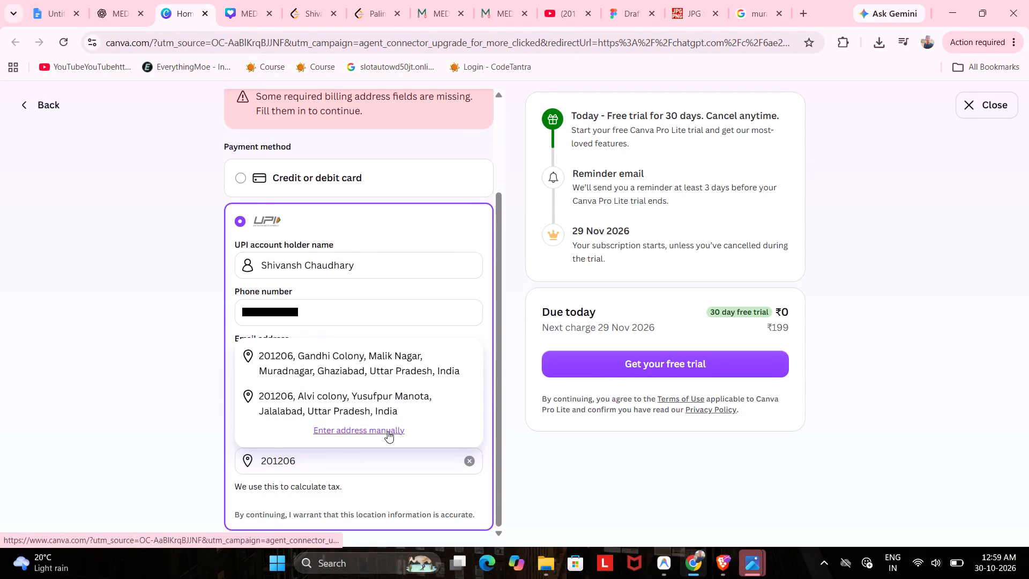
click(387, 431)
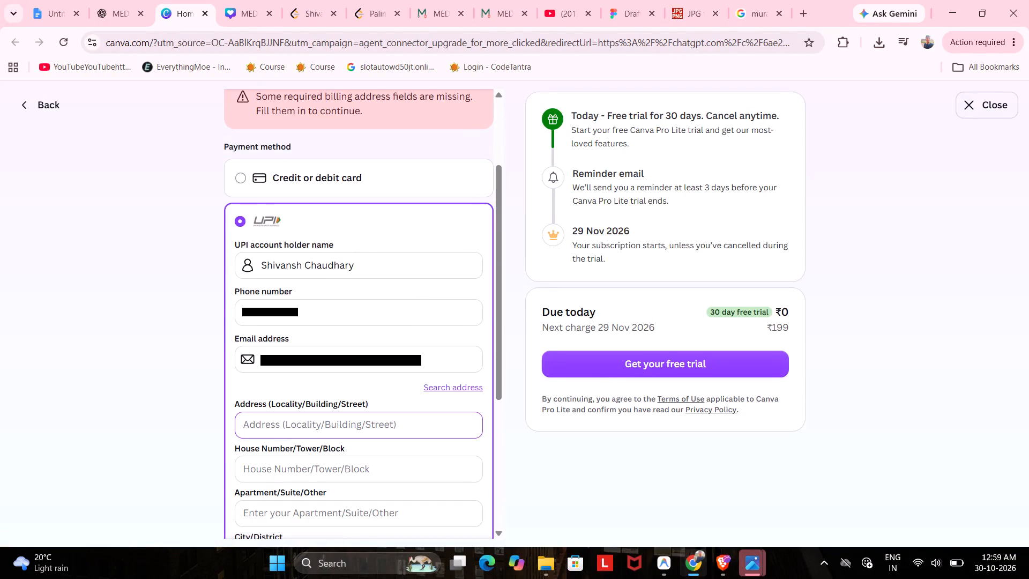
text(murad)
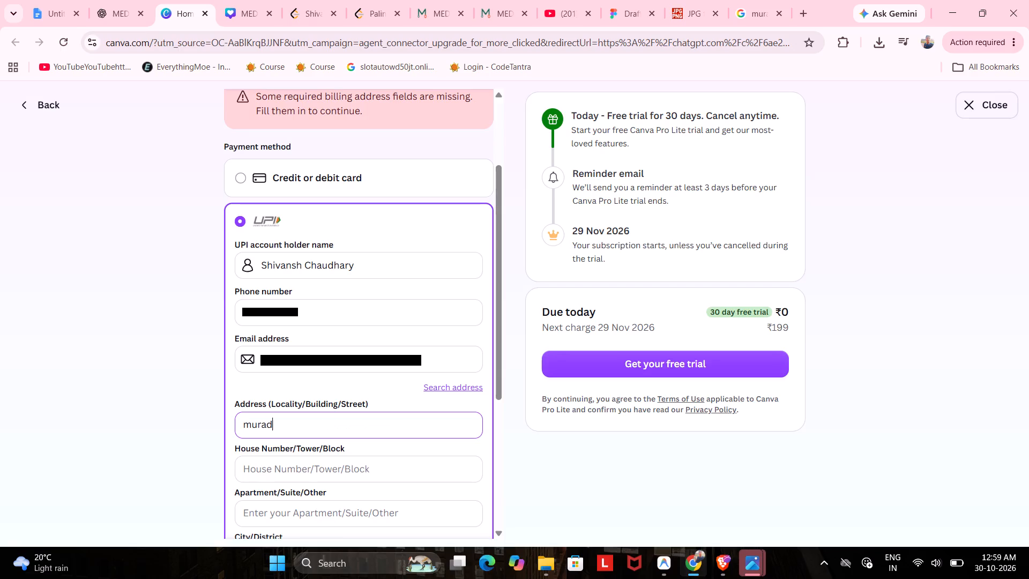
text(nagar)
click(364, 468)
text(gh)
scroll(352, 517, down, 1)
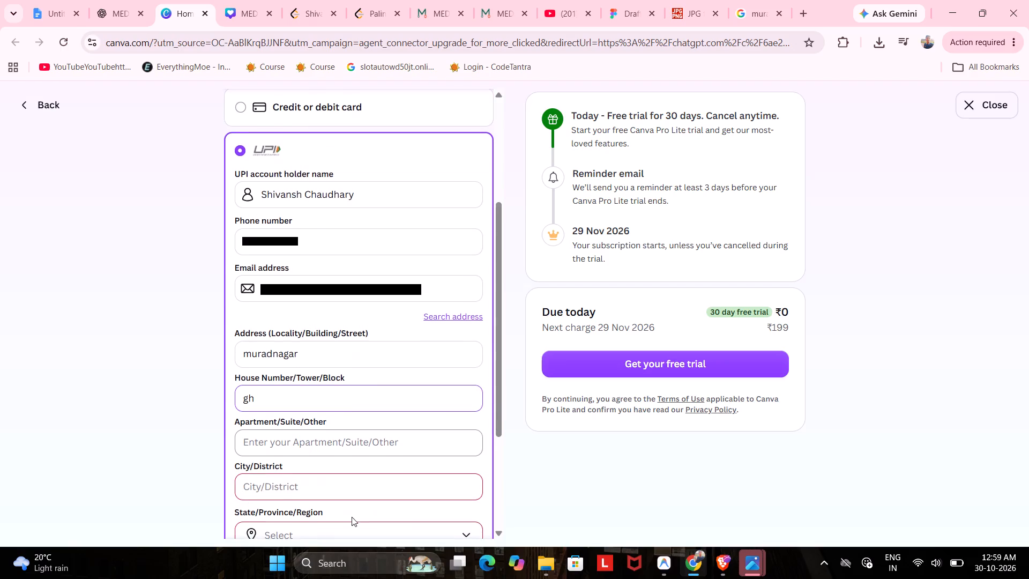
click(361, 479)
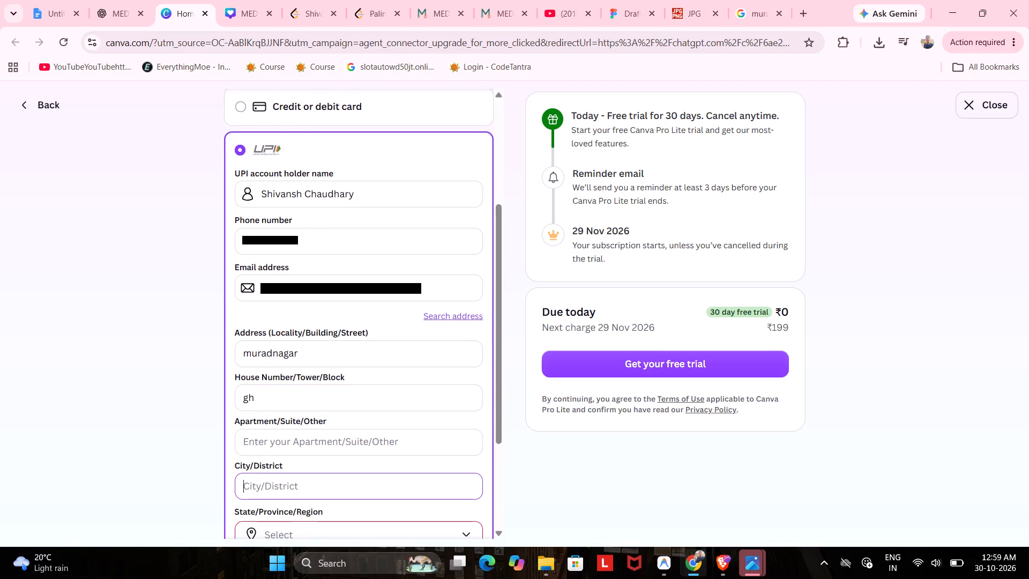
text(Gha)
text(ziabad)
Select the billing state and enter the copied PIN code in the manual address form.
scroll(361, 479, down, 2)
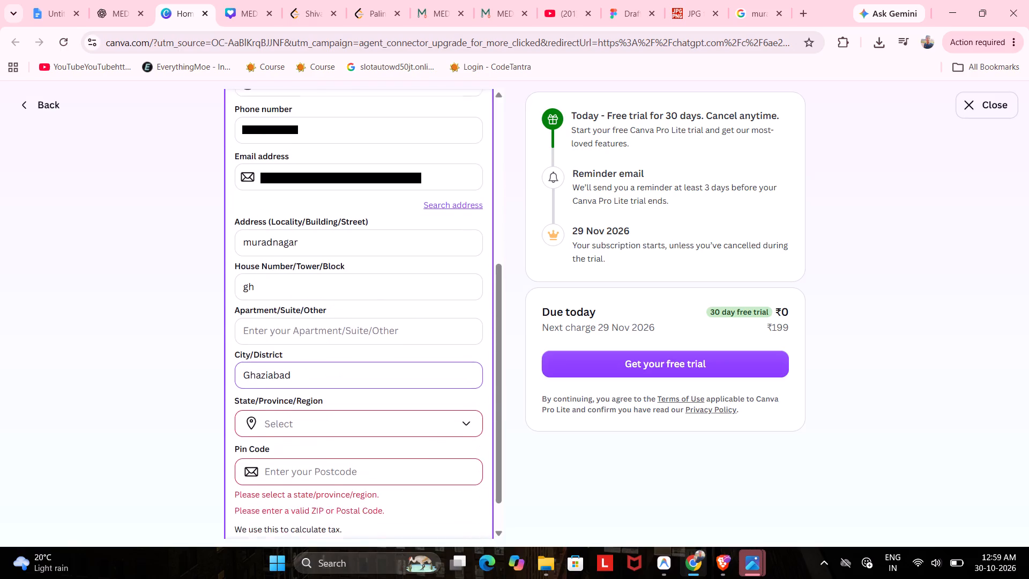
click(390, 415)
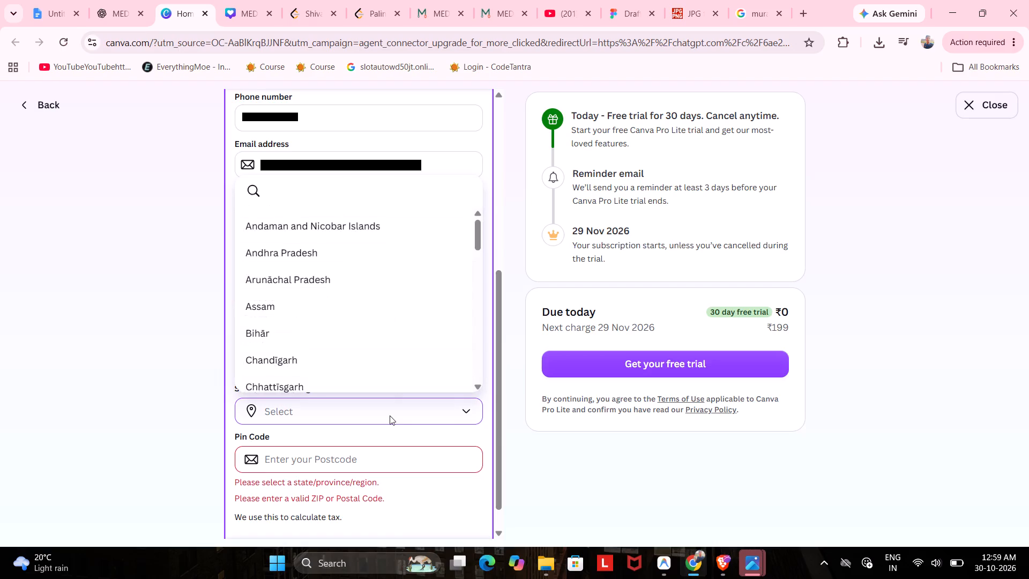
text(utt)
click(378, 344)
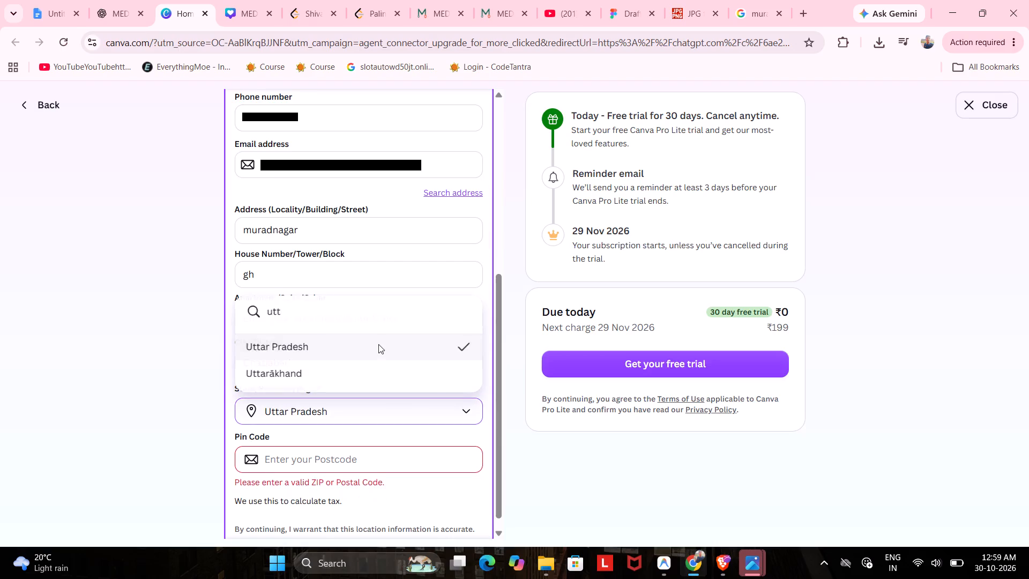
click(333, 471)
key(ctrl+v)
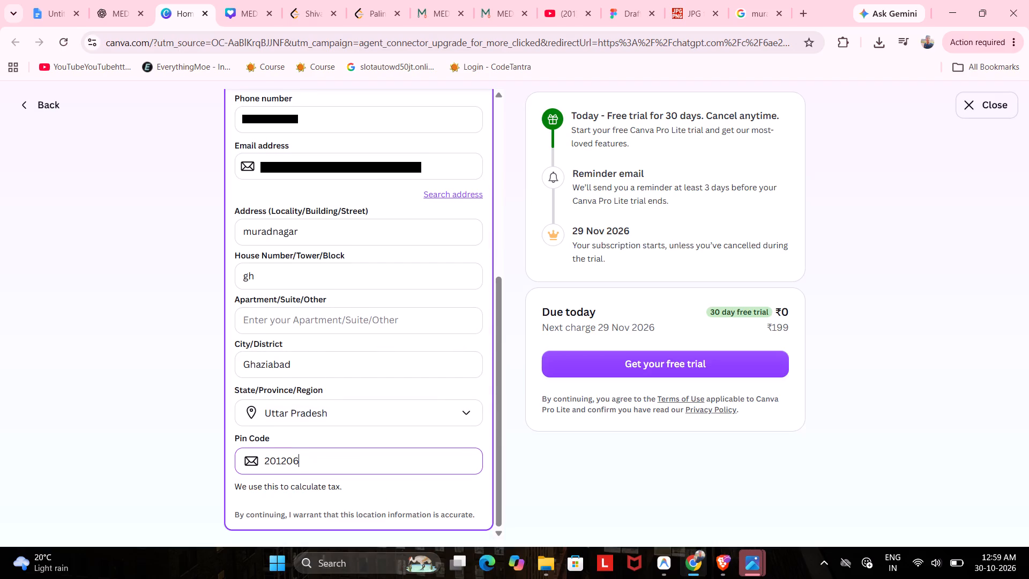
Empty the house number entry in the billing address and submit the free trial request.
scroll(333, 471, up, 1)
click(334, 345)
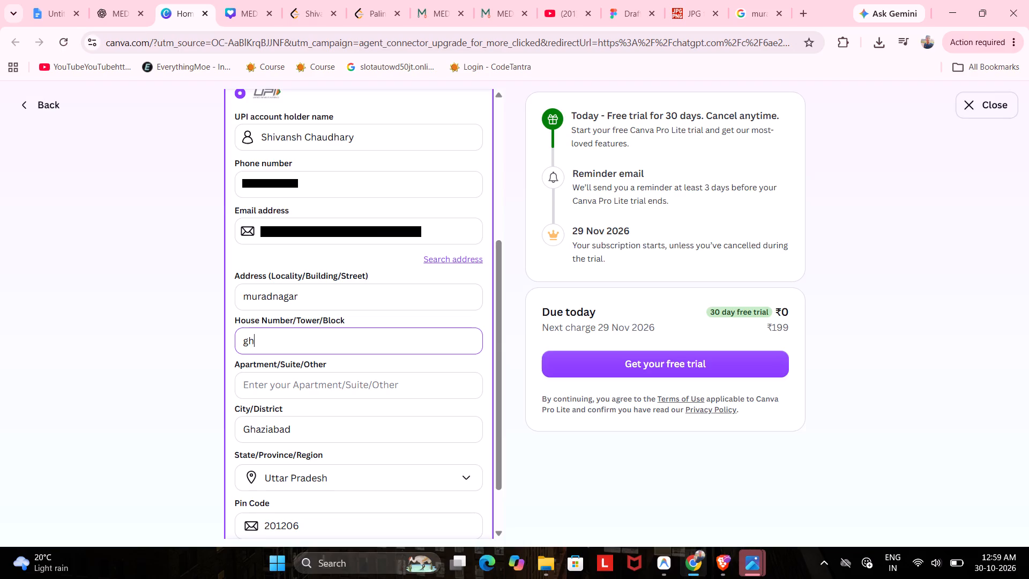
key(BackSpace)
key(BackSpace)
scroll(334, 345, down, 2)
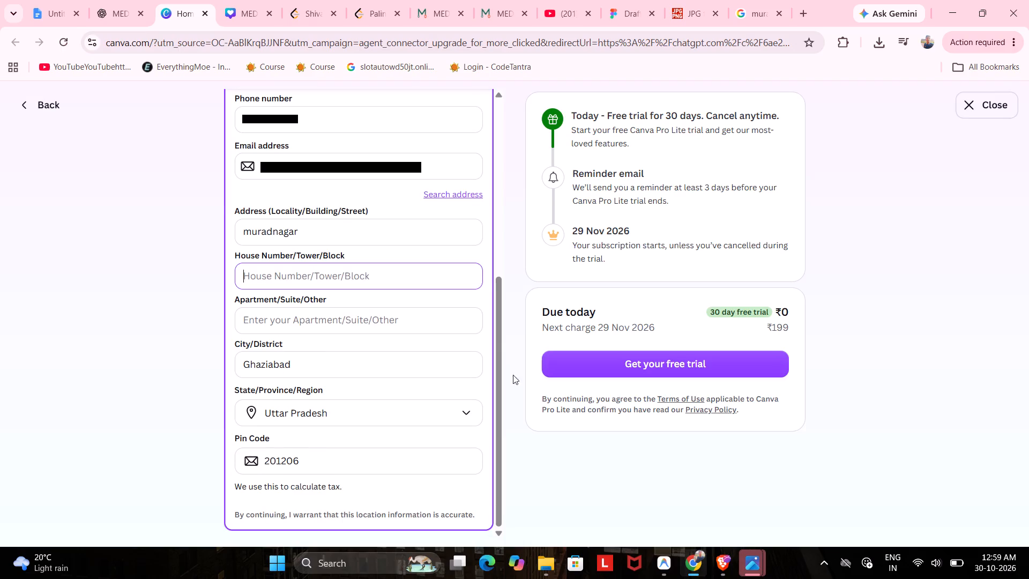
click(565, 370)
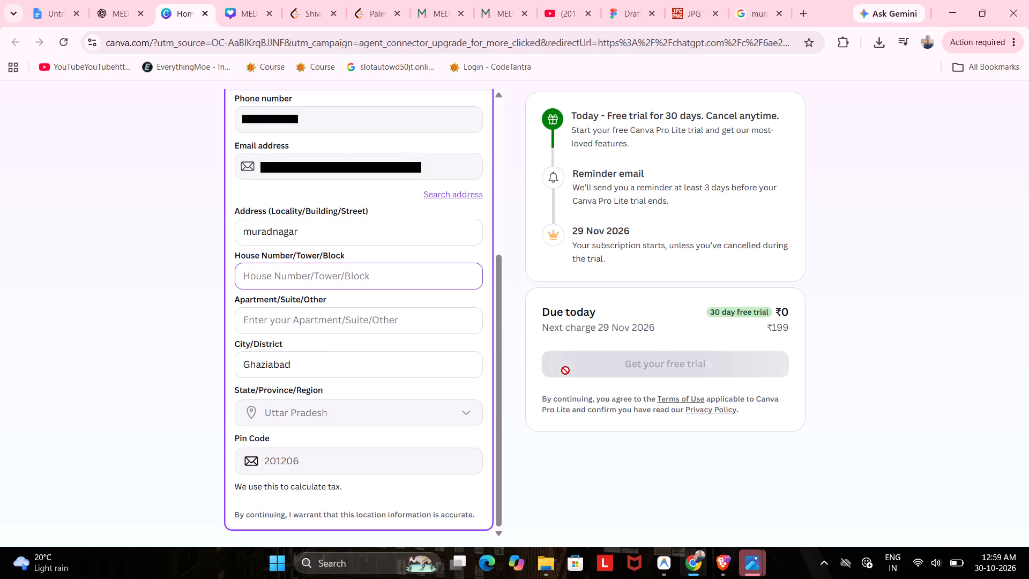
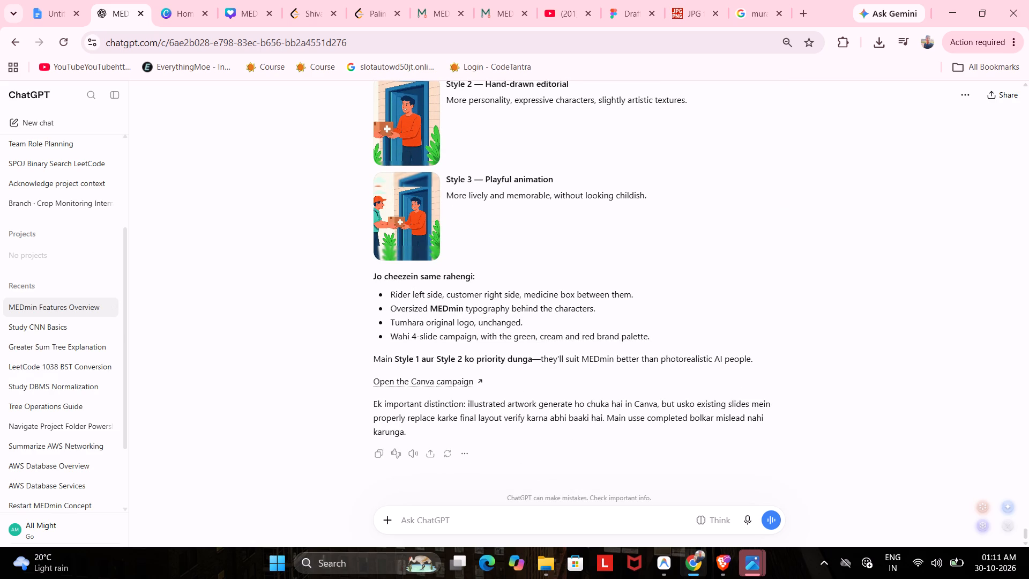
Open the Canva campaign linked in the ChatGPT reply and examine the artwork and people on all four carousel pages.
click(426, 382)
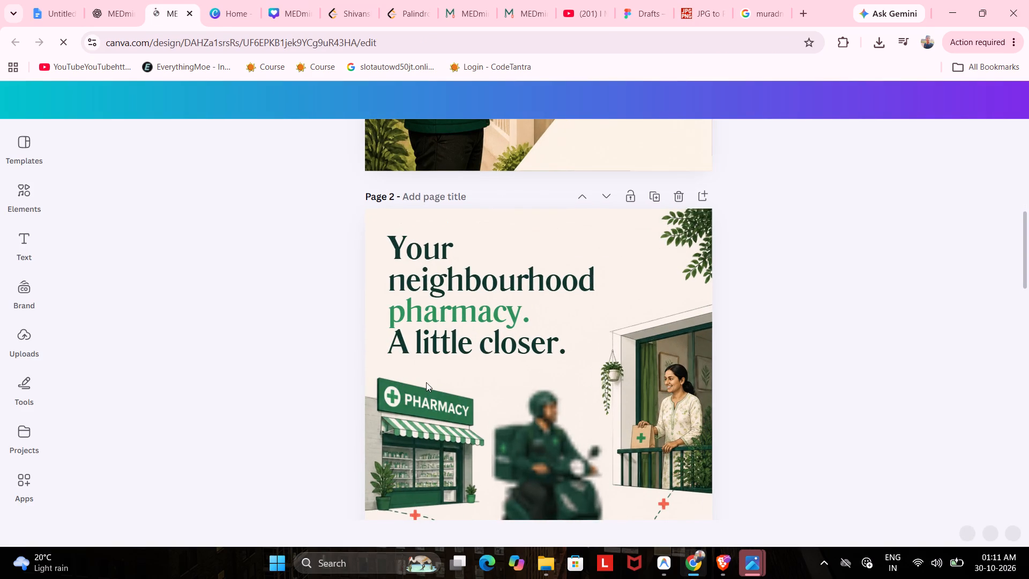
scroll(426, 382, down, 1)
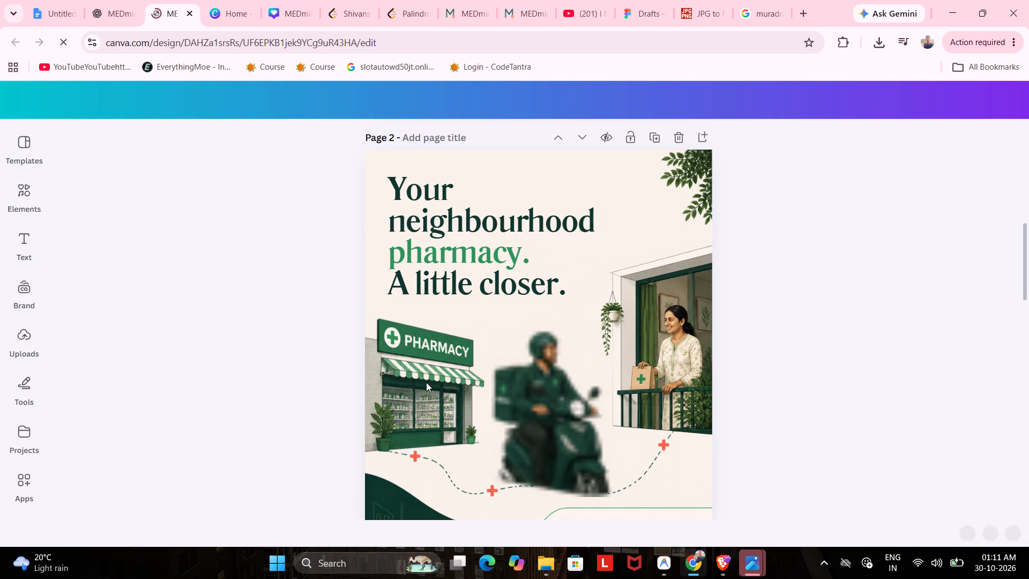
scroll(292, 348, up, 5)
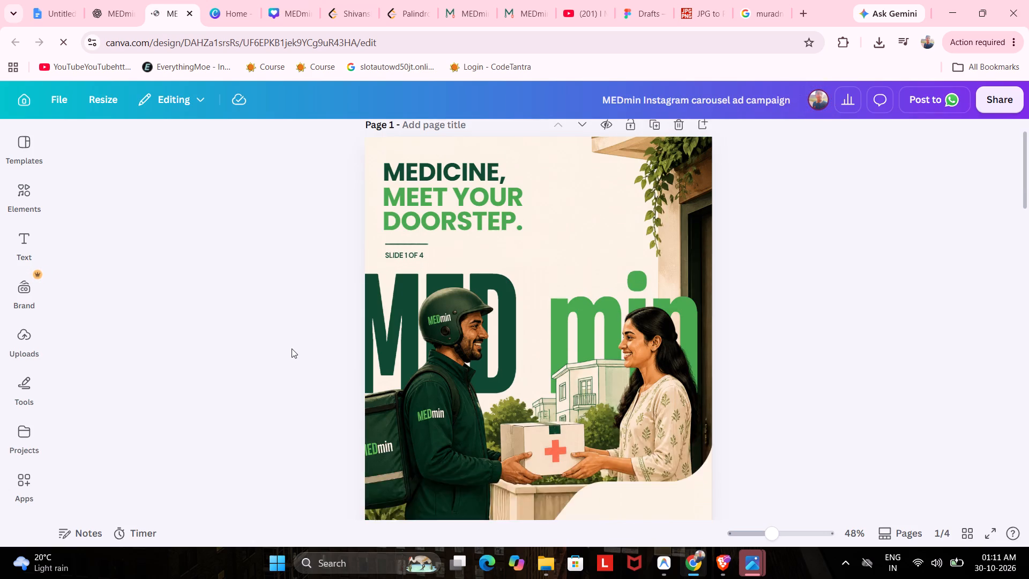
scroll(292, 348, down, 1)
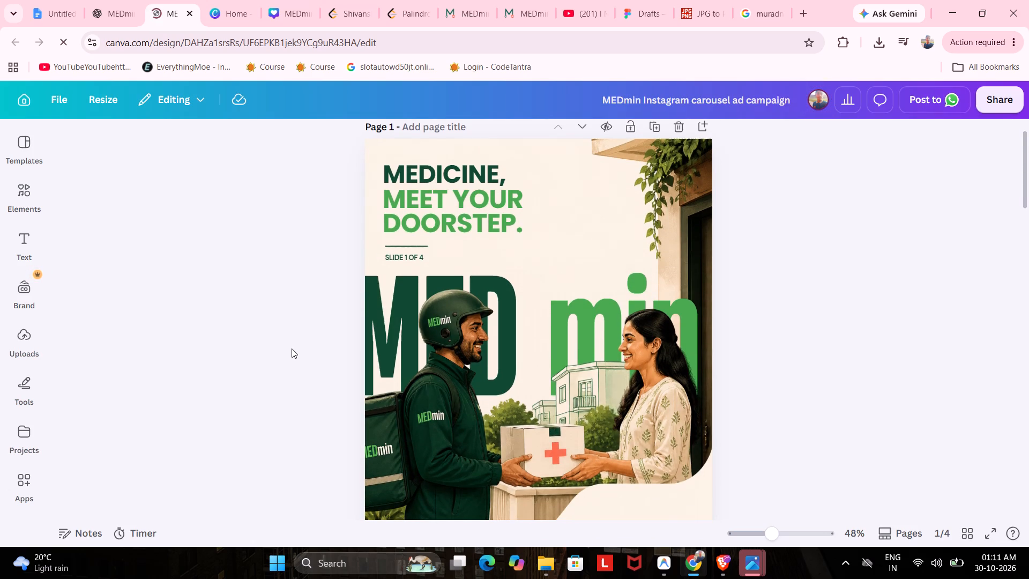
scroll(292, 348, up, 3)
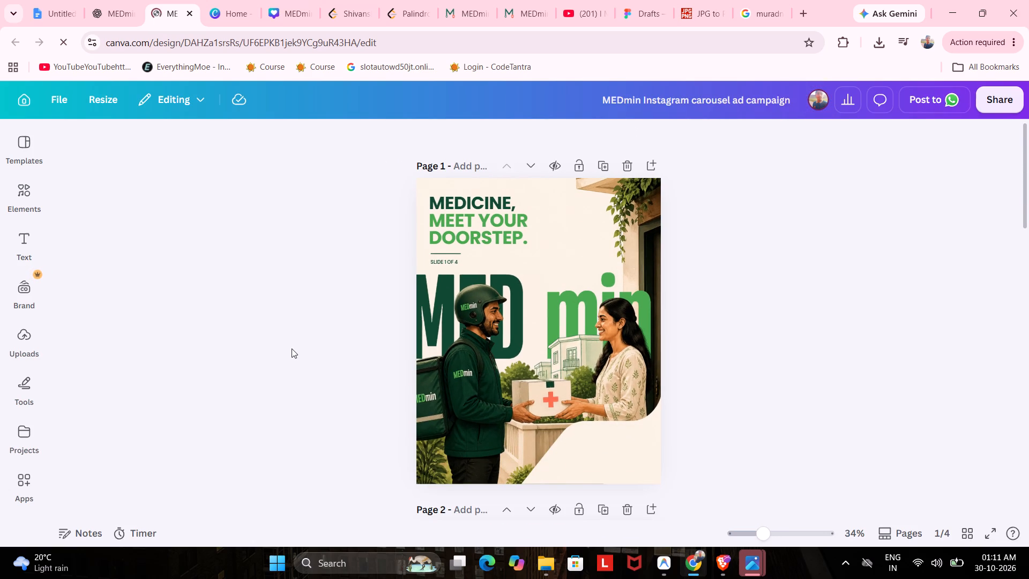
scroll(292, 348, down, 3)
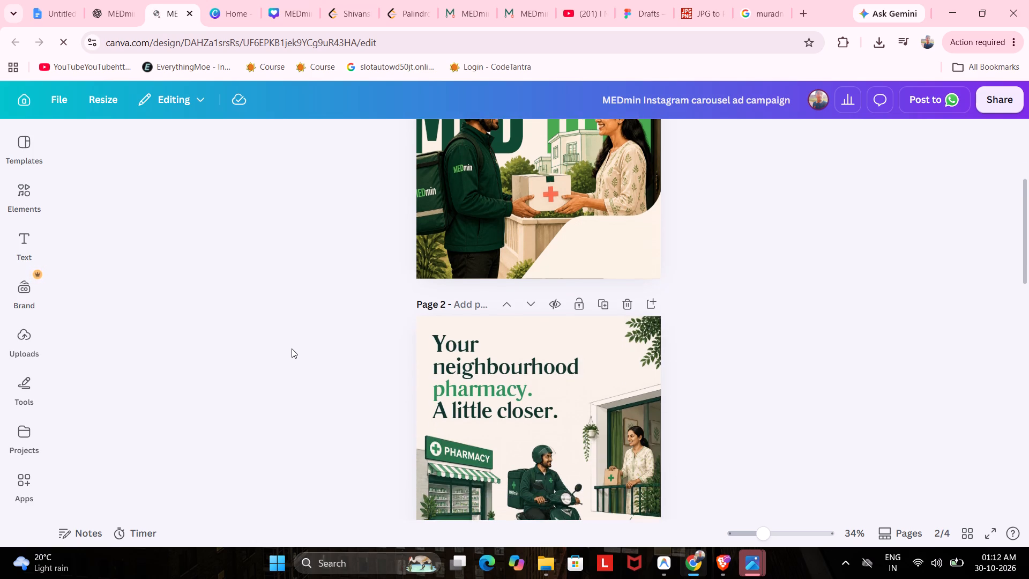
scroll(292, 348, down, 4)
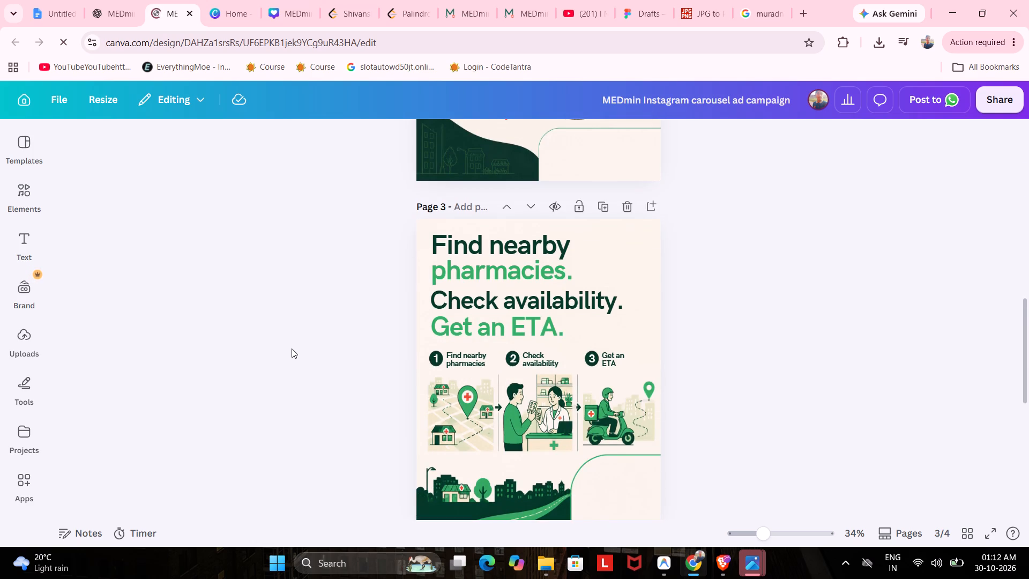
scroll(292, 348, down, 1)
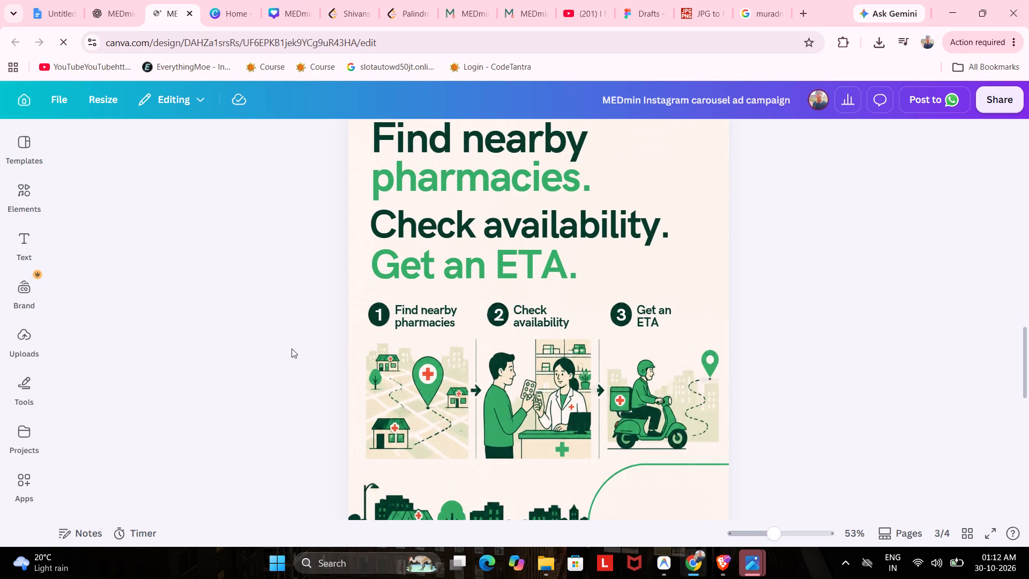
scroll(292, 348, down, 5)
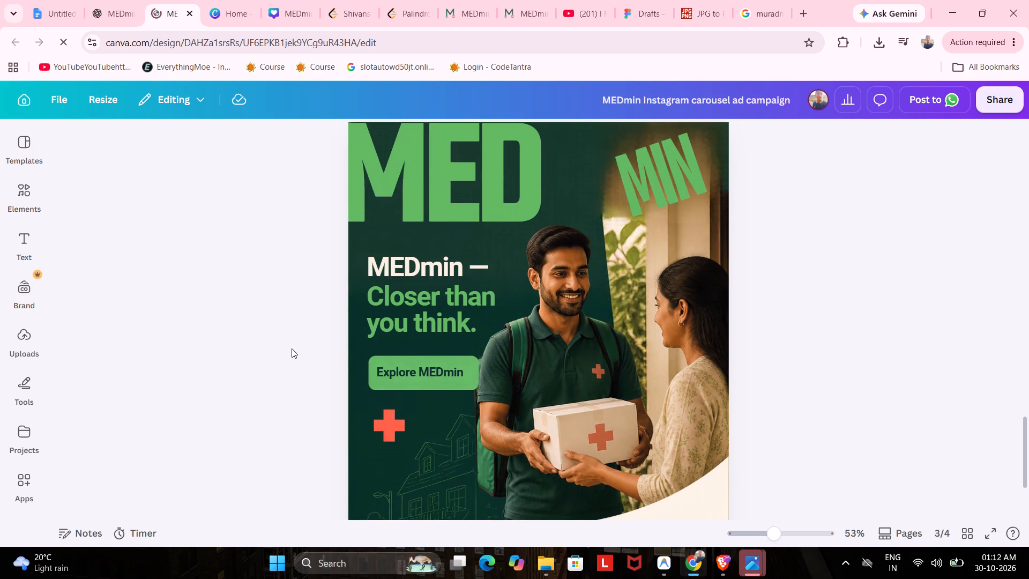
scroll(292, 348, down, 3)
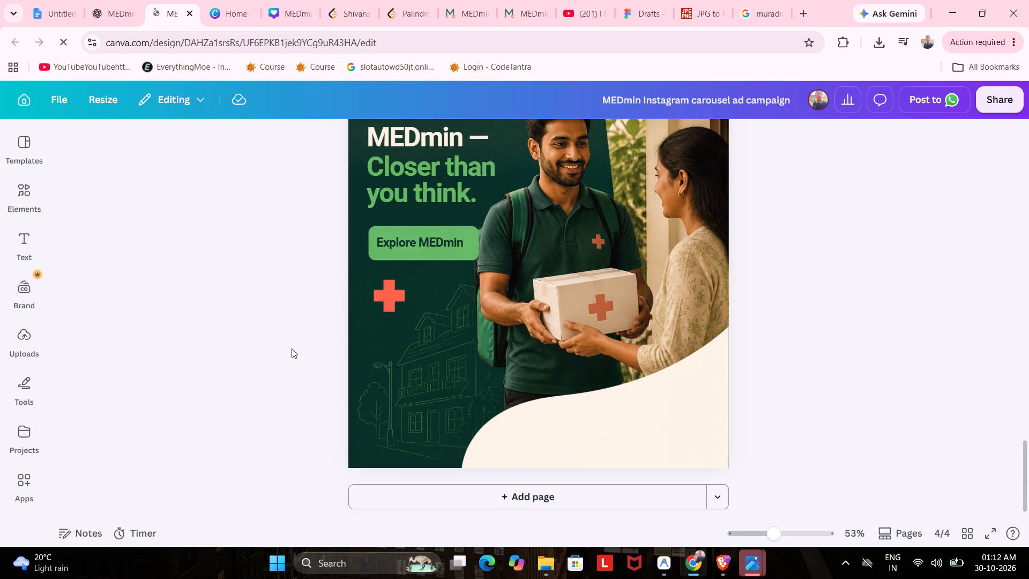
scroll(292, 348, up, 3)
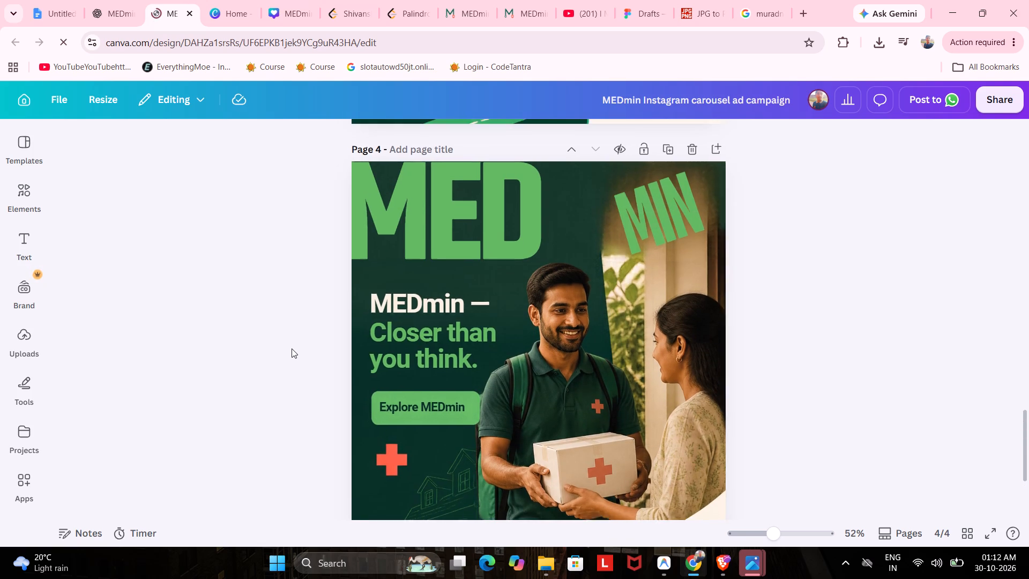
In the Canva carousel, move page 1's large "min" and "MED" lettering together so they read as one word.
scroll(292, 348, up, 1)
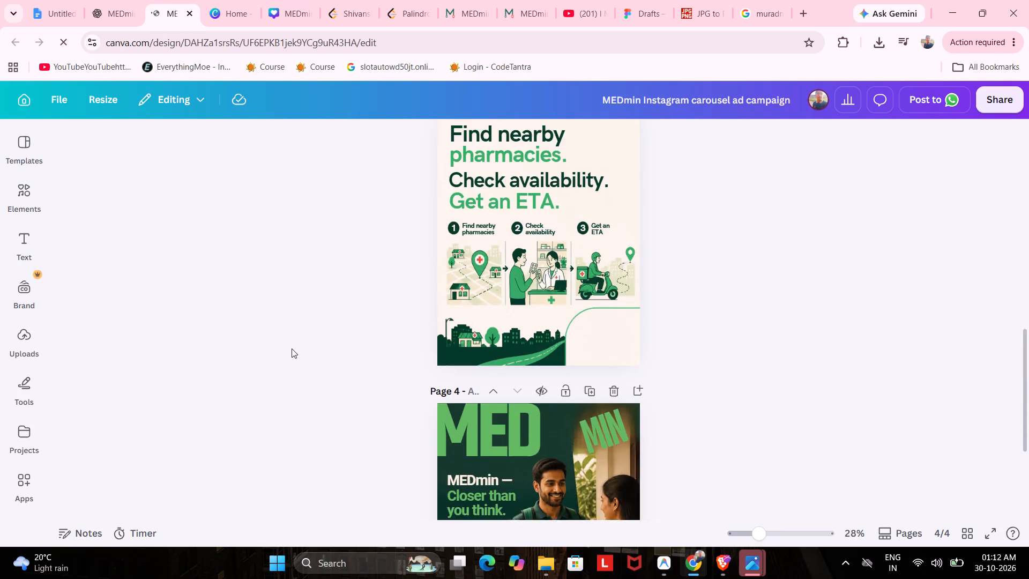
scroll(292, 348, up, 8)
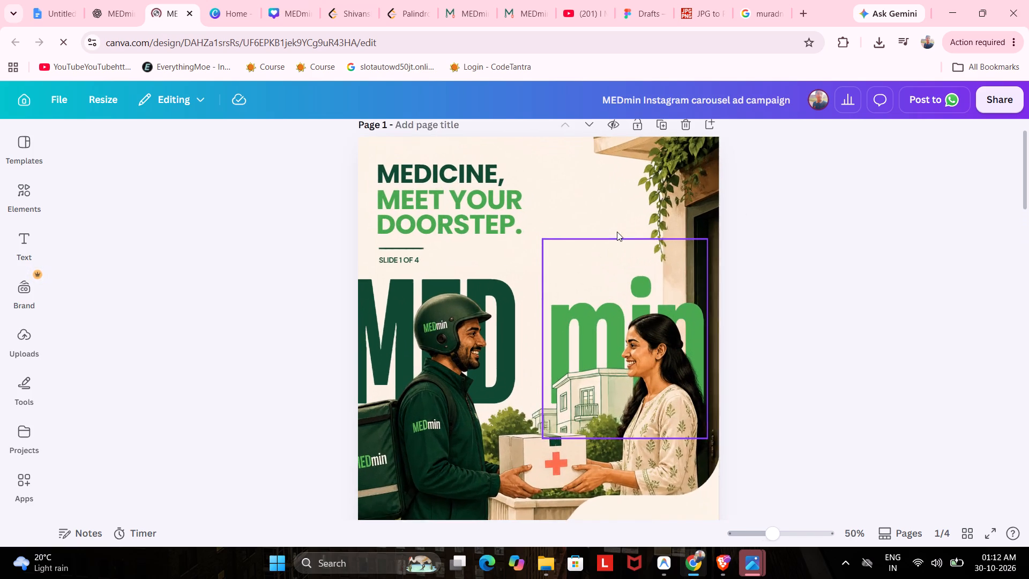
click(422, 424)
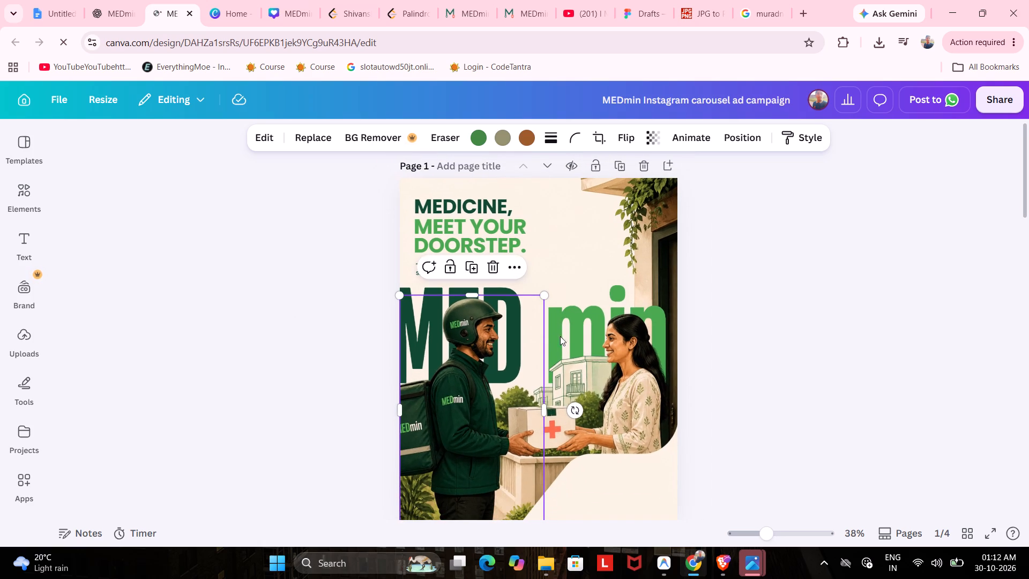
drag(569, 303, 563, 300)
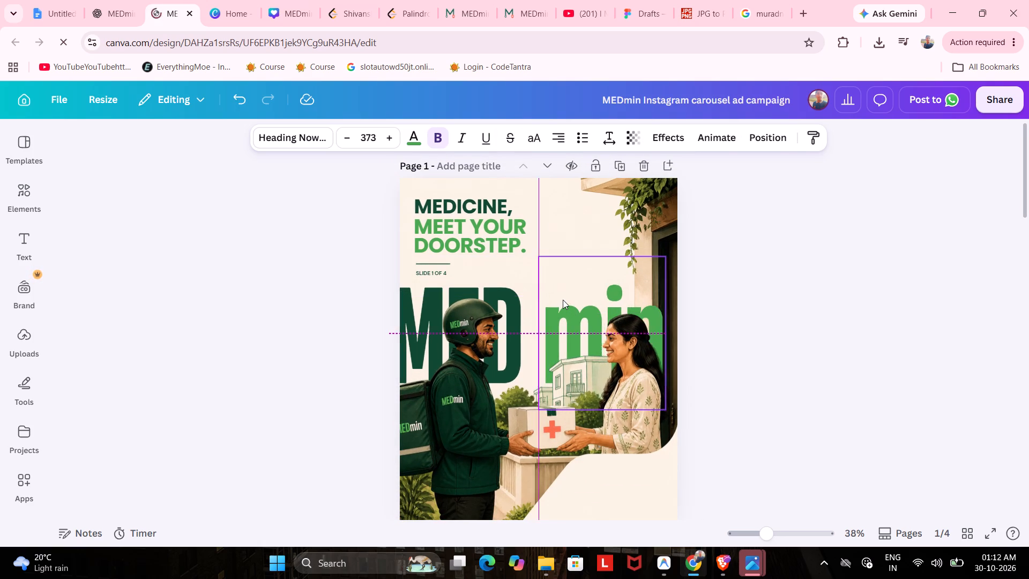
drag(563, 300, 551, 298)
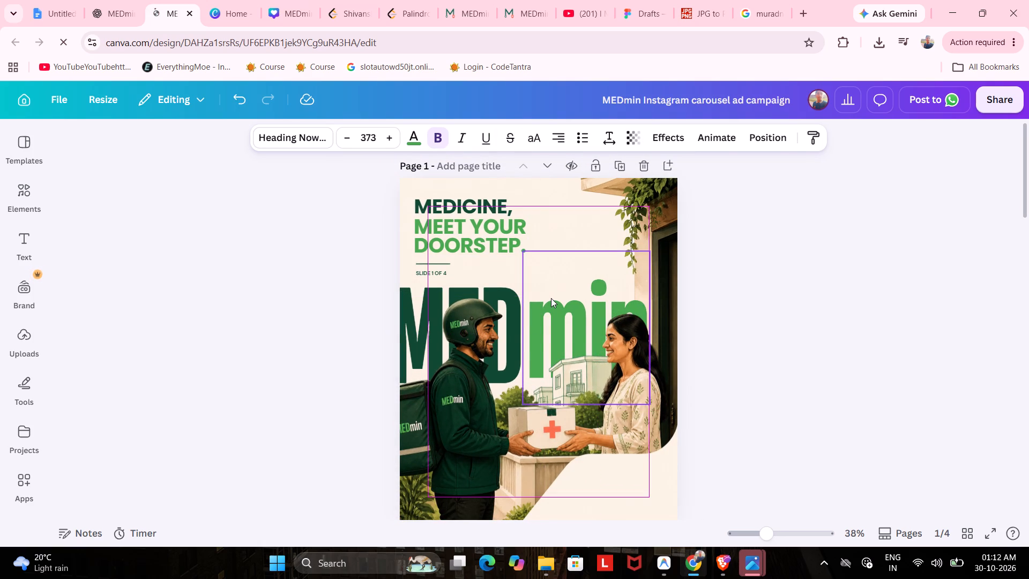
drag(551, 298, 551, 300)
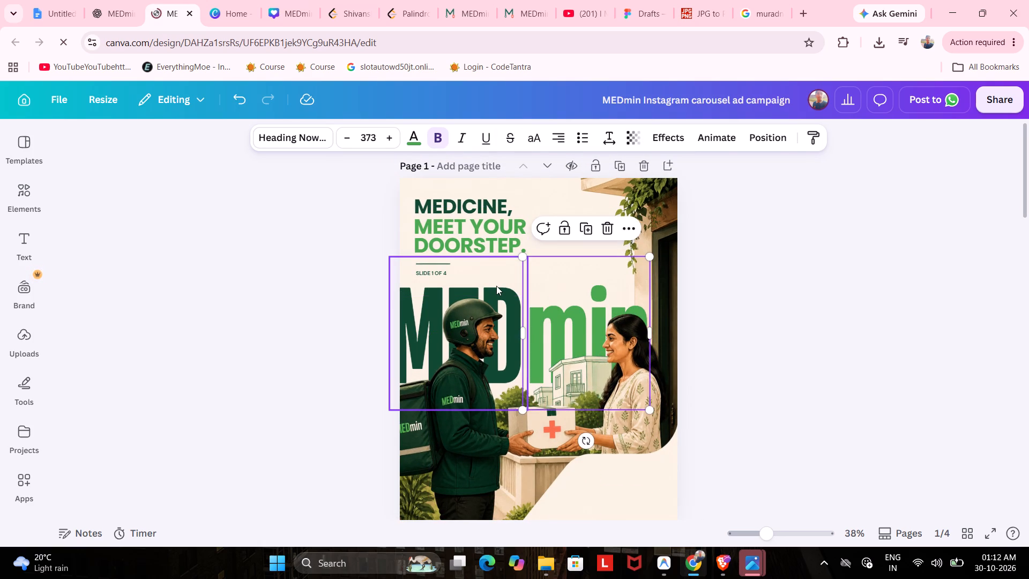
drag(496, 286, 502, 288)
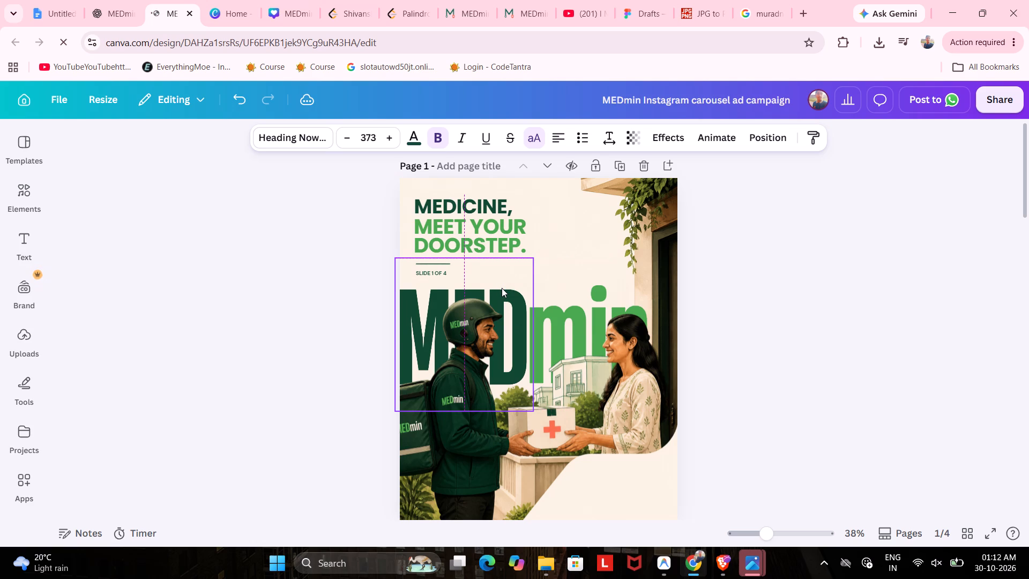
drag(502, 288, 502, 289)
click(567, 314)
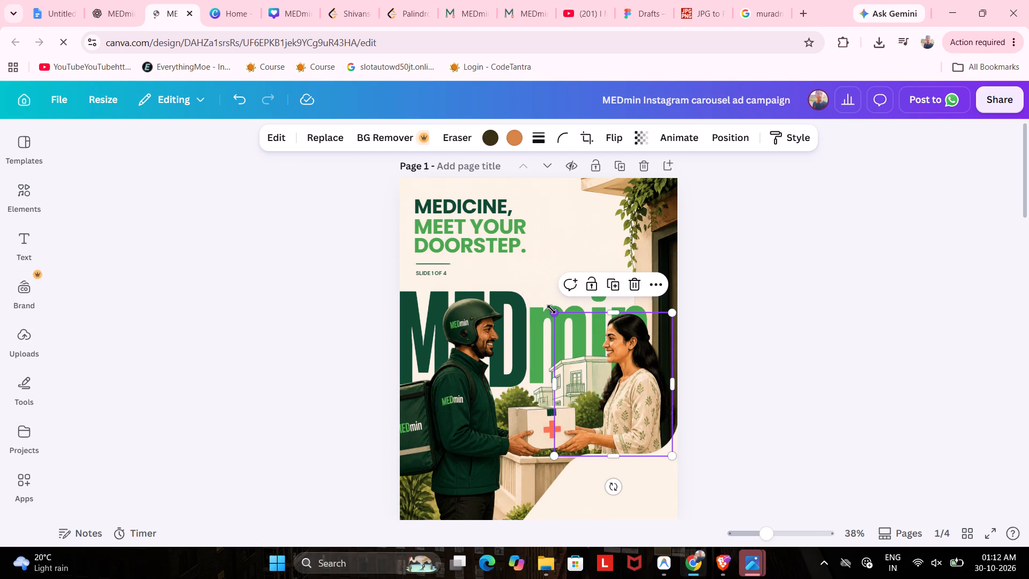
click(348, 287)
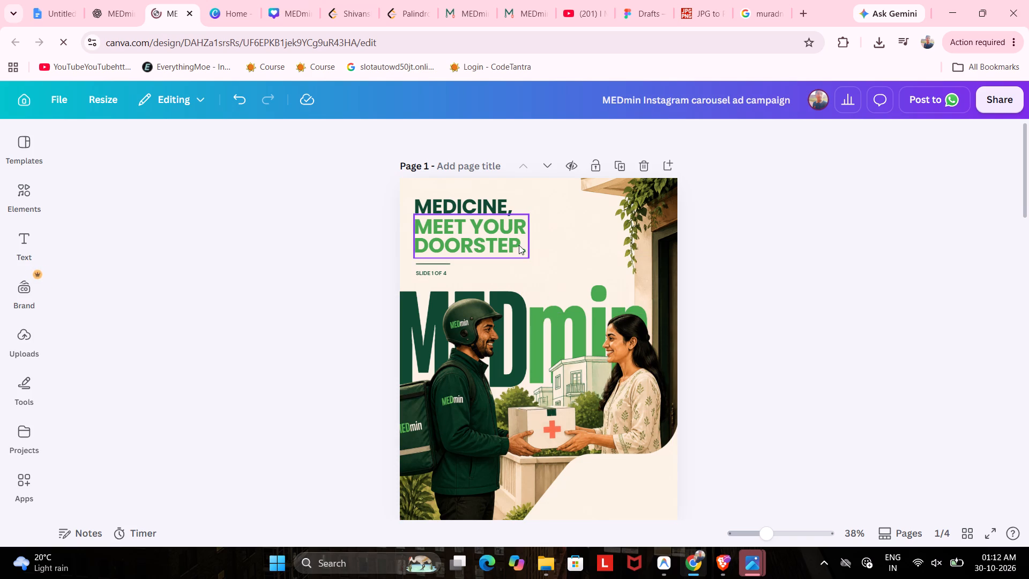
Replace page 1's green "MEET YOUR DOORSTEP." text with a copy of page 4's "Closer than you think." text.
scroll(519, 245, down, 6)
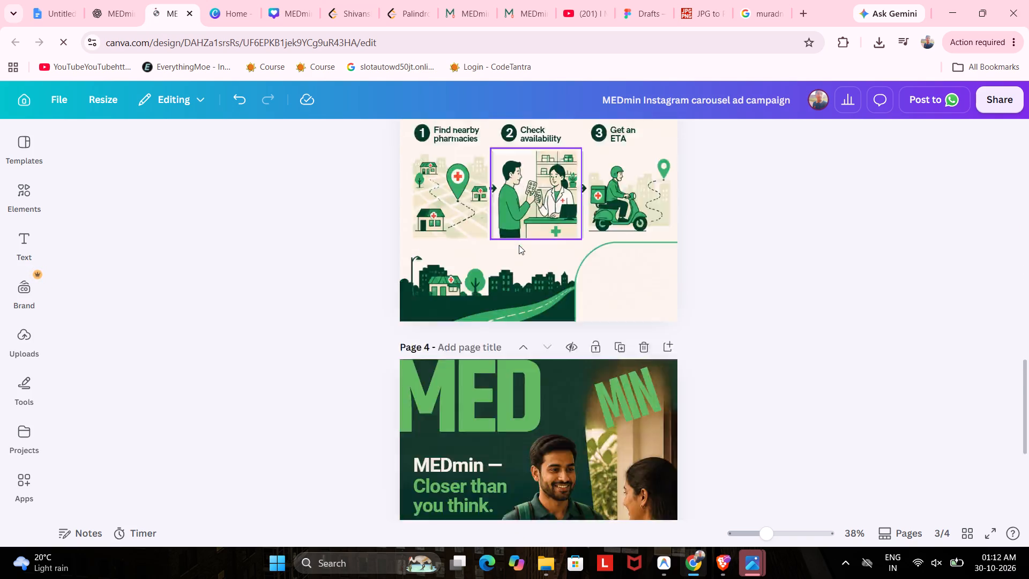
scroll(519, 245, down, 1)
click(493, 394)
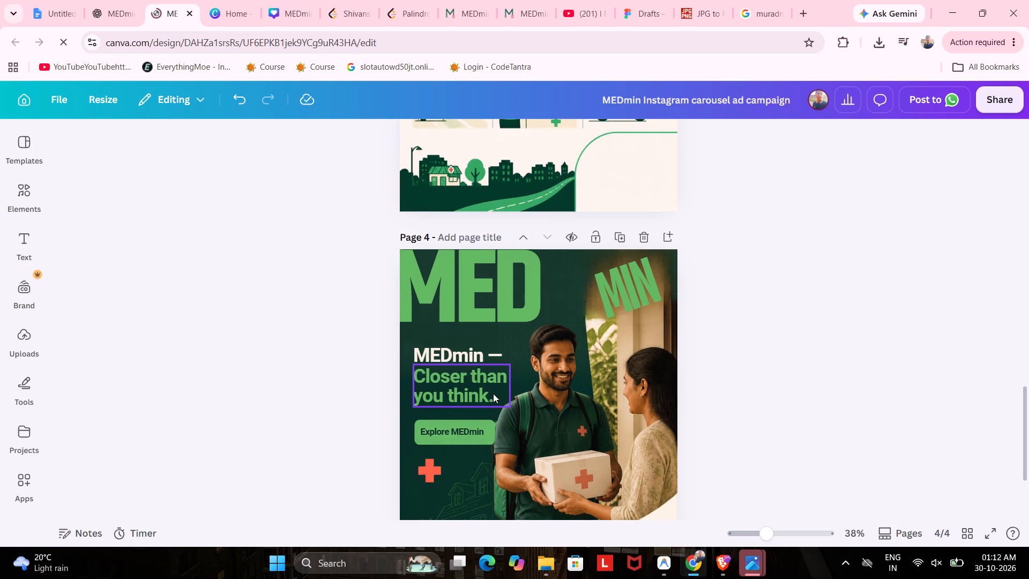
key(ctrl+c)
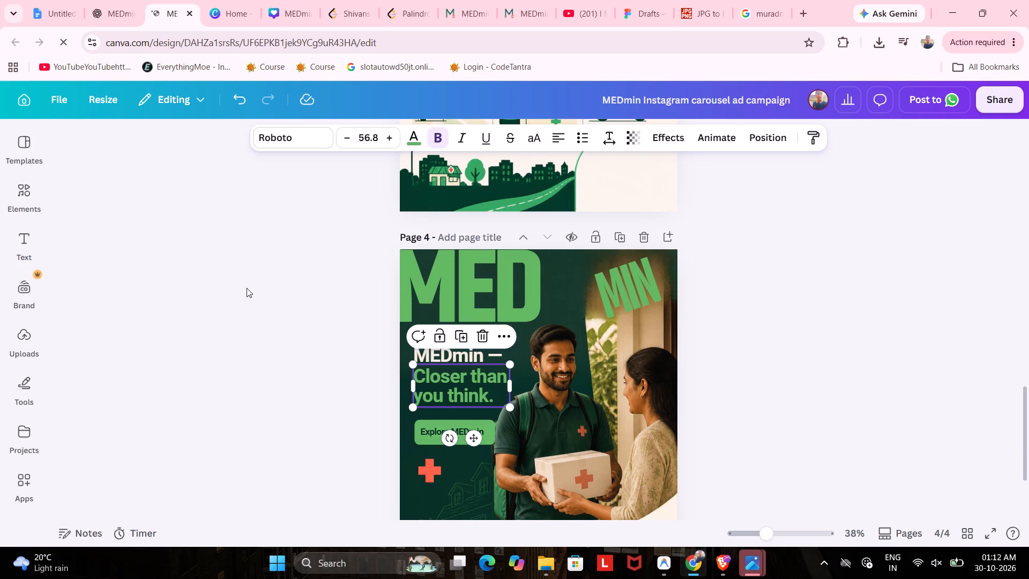
scroll(247, 288, up, 9)
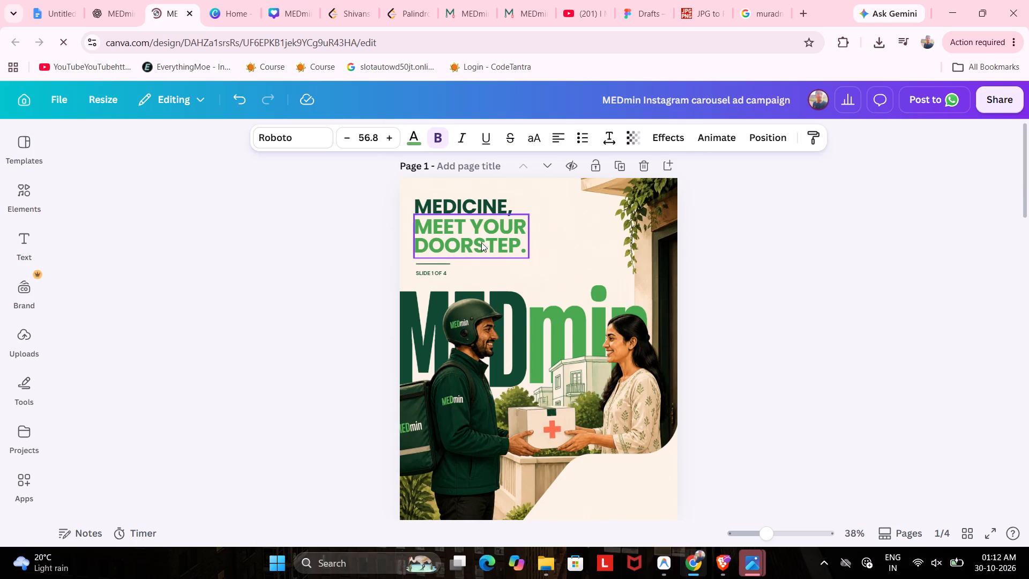
click(526, 245)
key(Delete)
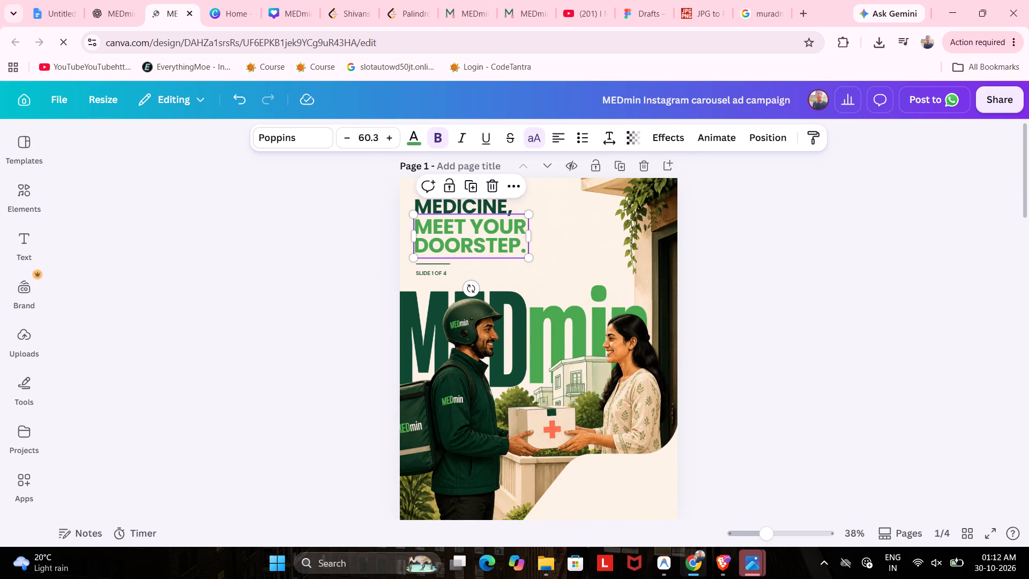
key(ctrl+v)
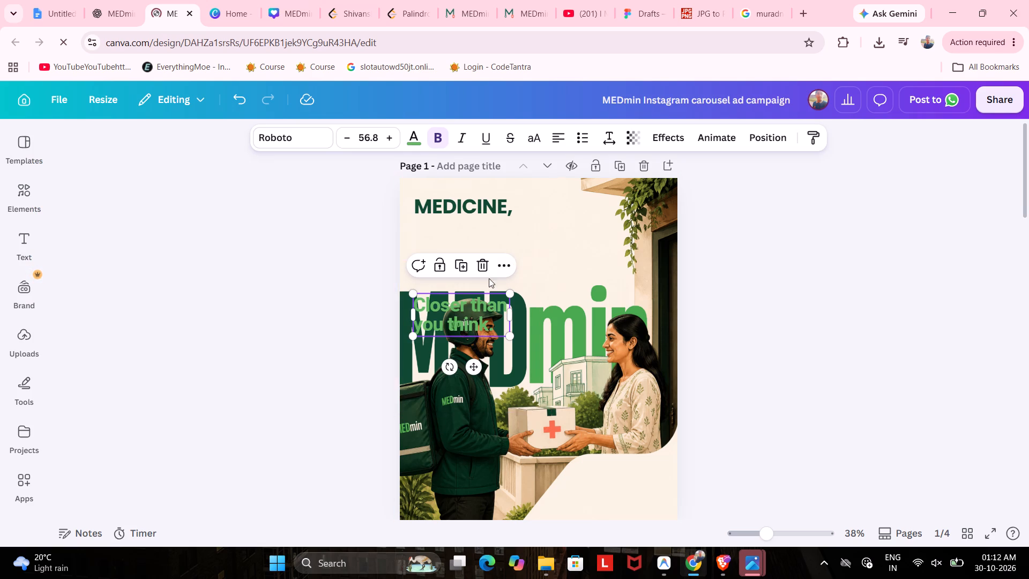
Position the pasted "Closer than you think." text directly beneath "MEDICINE," on page 1, aligned to its left edge.
drag(450, 314, 450, 239)
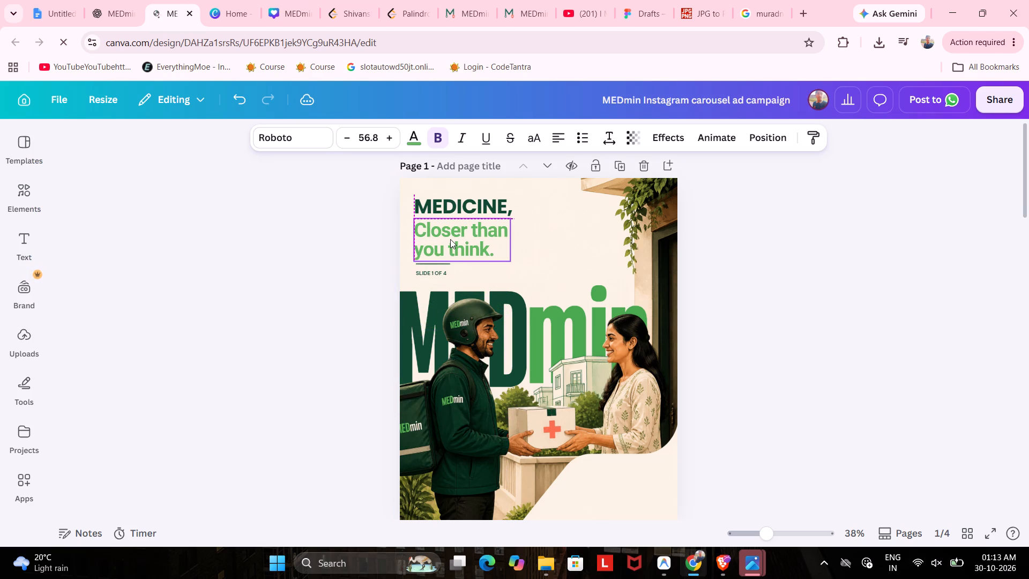
drag(450, 239, 452, 234)
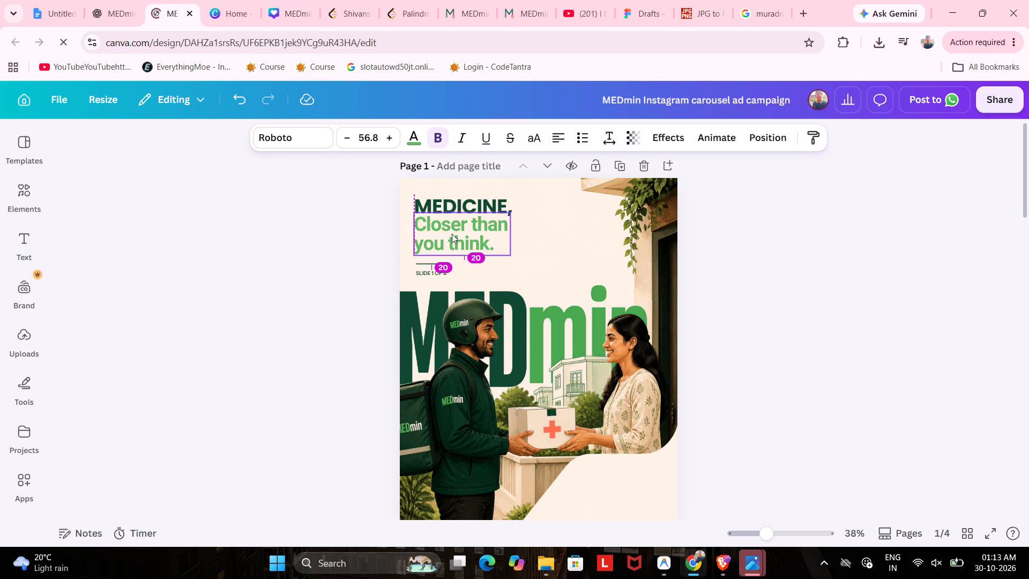
drag(452, 234, 451, 236)
click(345, 273)
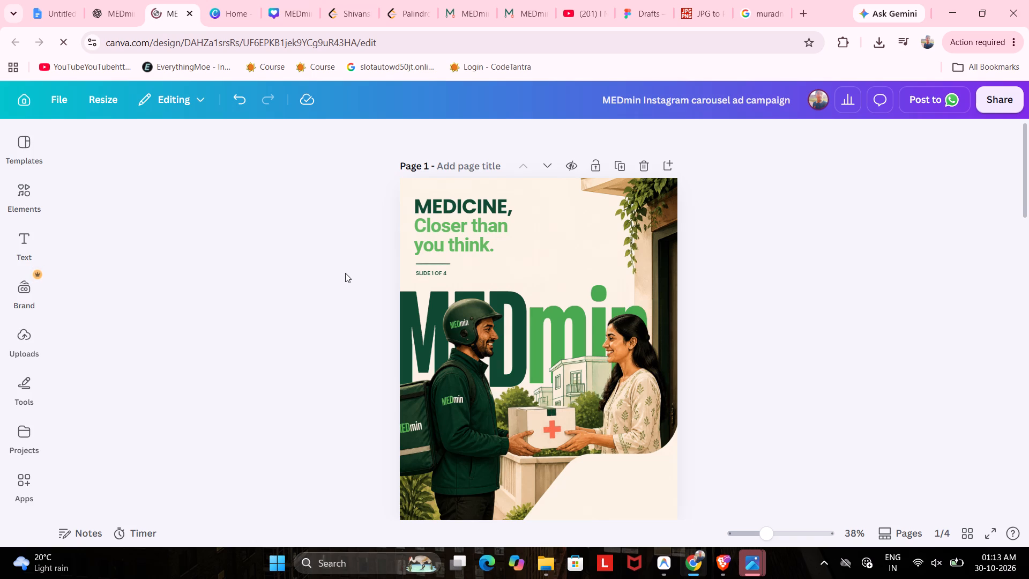
Select the "MEDICINE," heading on page 1.
click(472, 198)
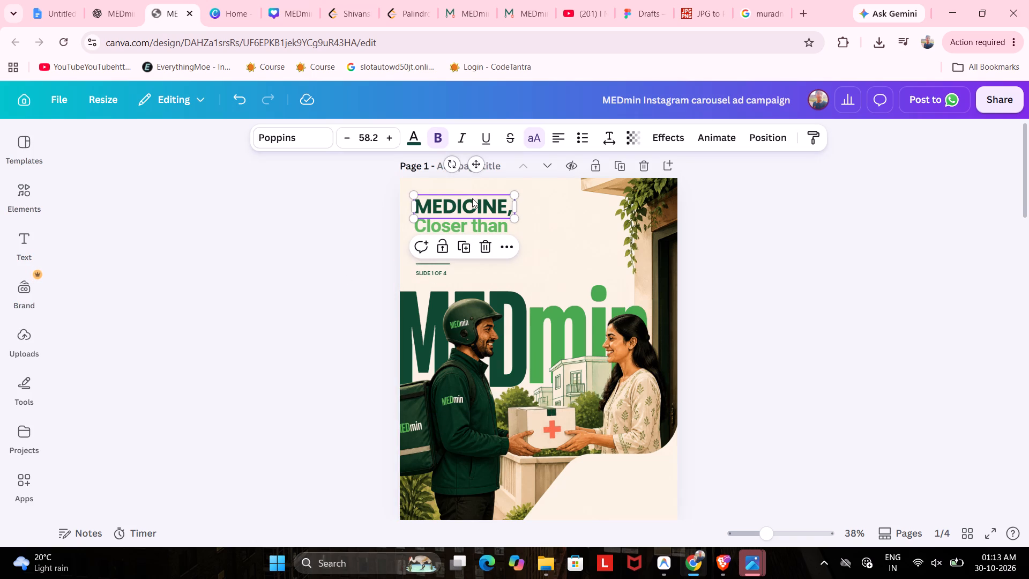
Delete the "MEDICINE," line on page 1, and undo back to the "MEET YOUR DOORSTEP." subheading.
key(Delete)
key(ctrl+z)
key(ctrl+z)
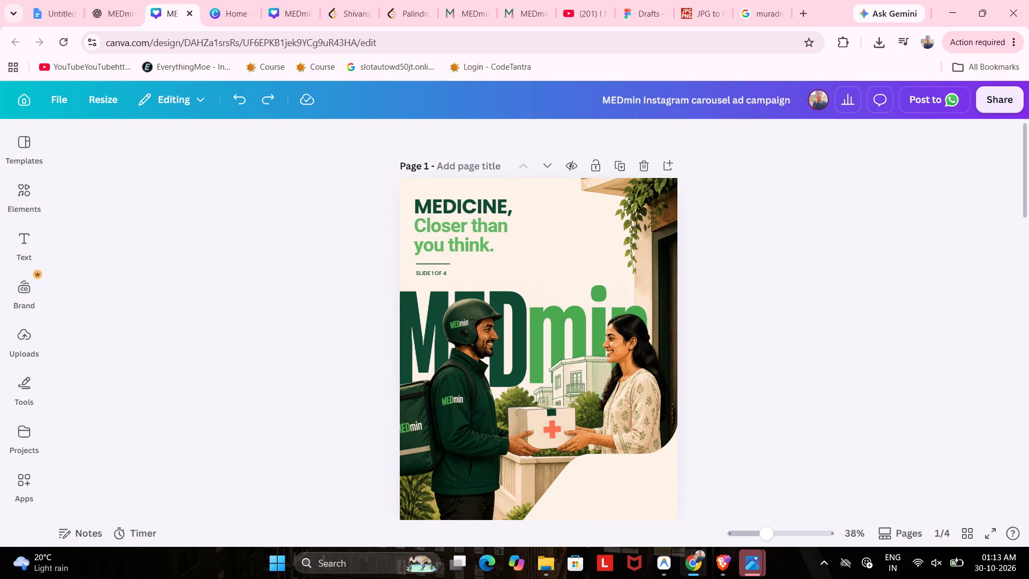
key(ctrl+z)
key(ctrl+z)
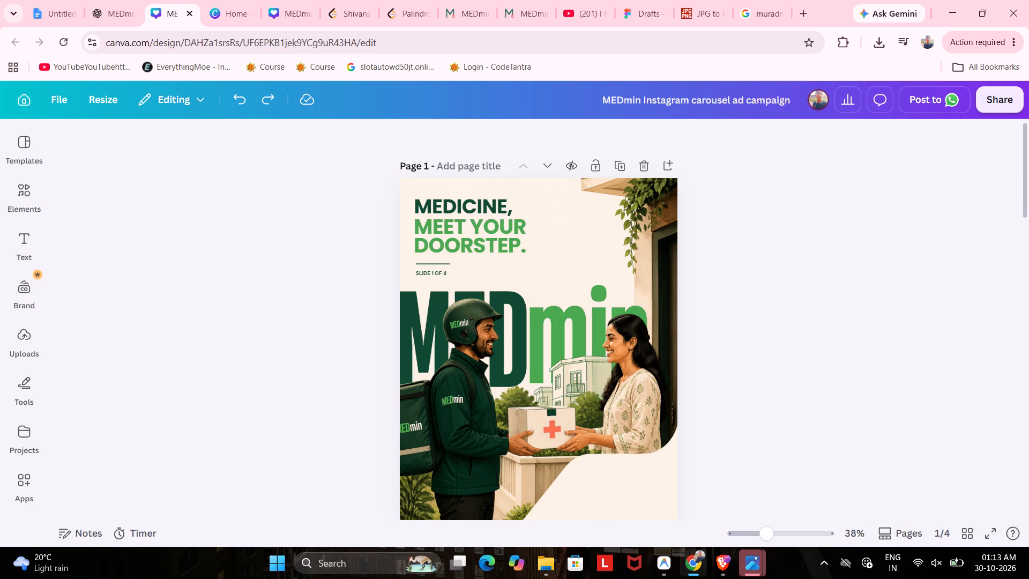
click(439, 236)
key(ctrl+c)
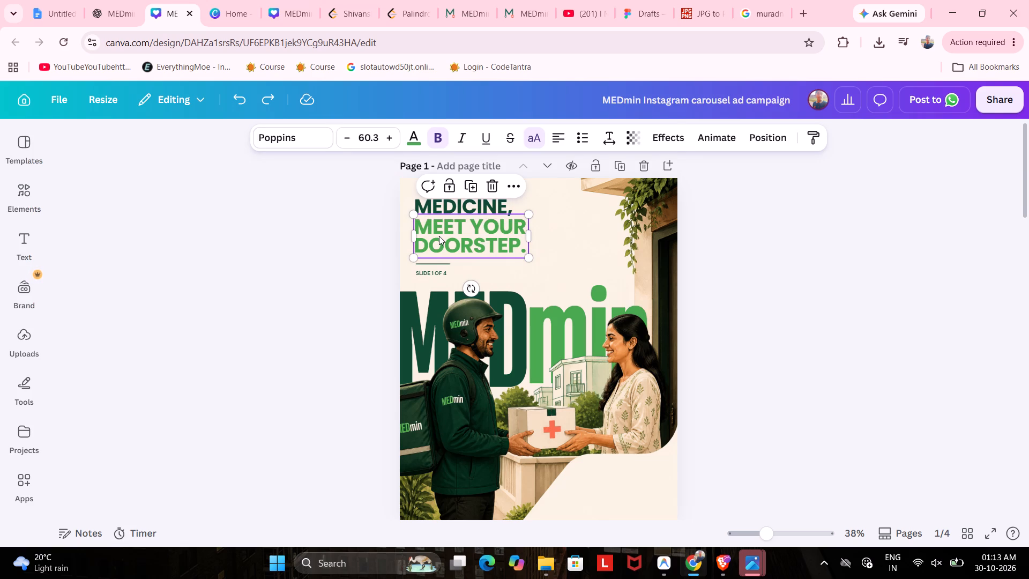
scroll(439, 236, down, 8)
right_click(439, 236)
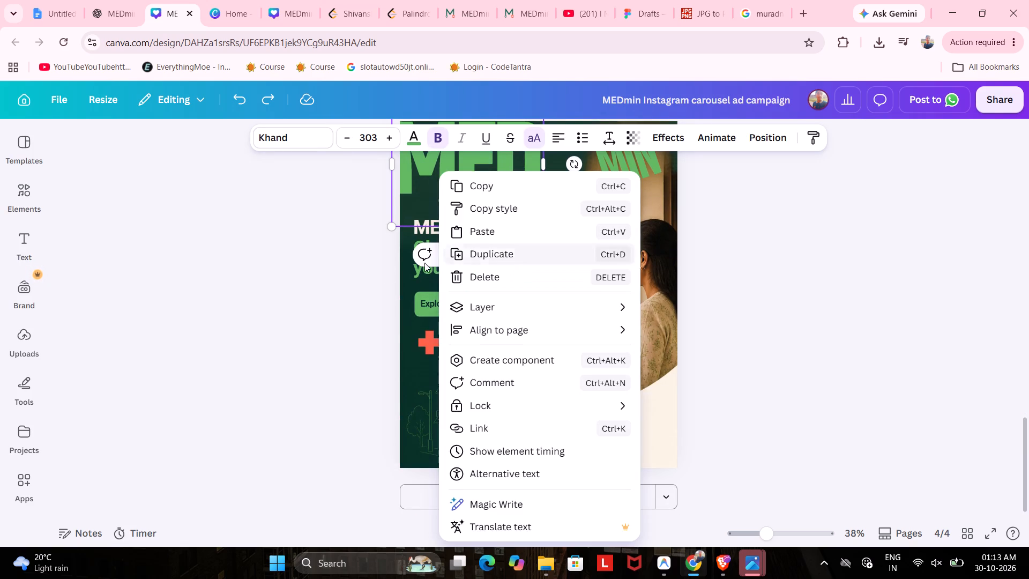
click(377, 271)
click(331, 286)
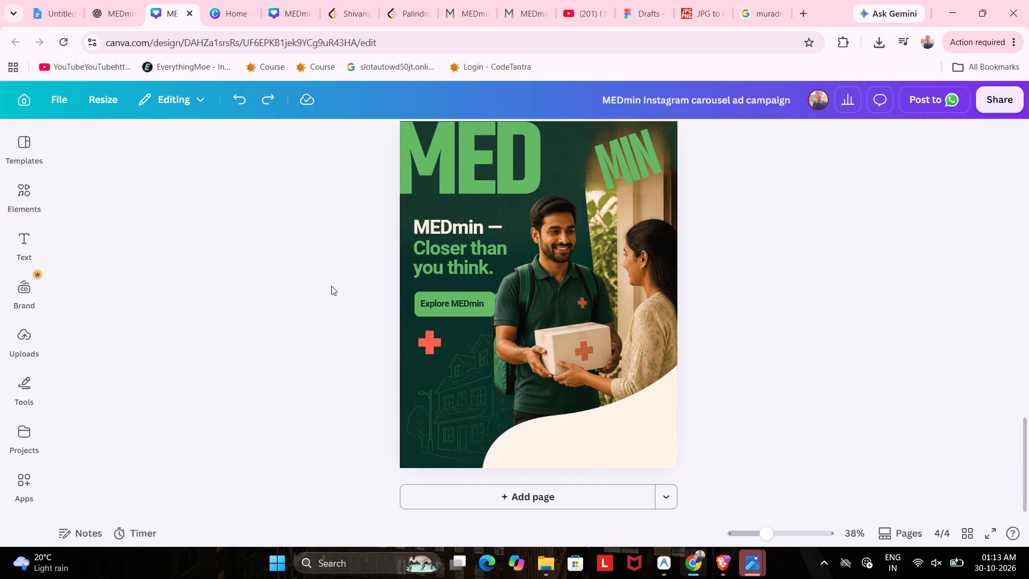
Move the "Closer than you think." text from page 4 up to the lower part of page 2.
drag(452, 274, 510, 202)
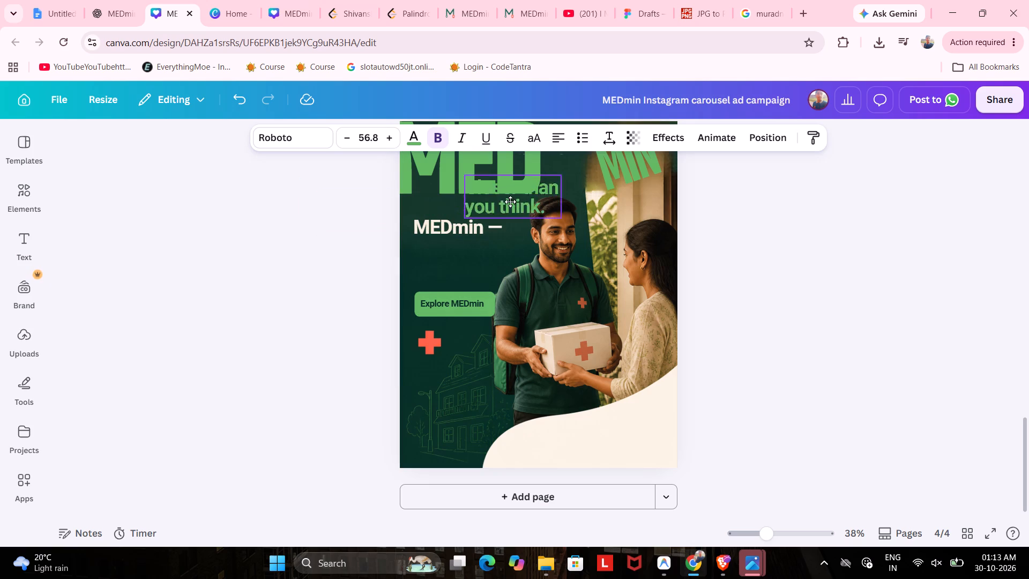
drag(510, 202, 469, 234)
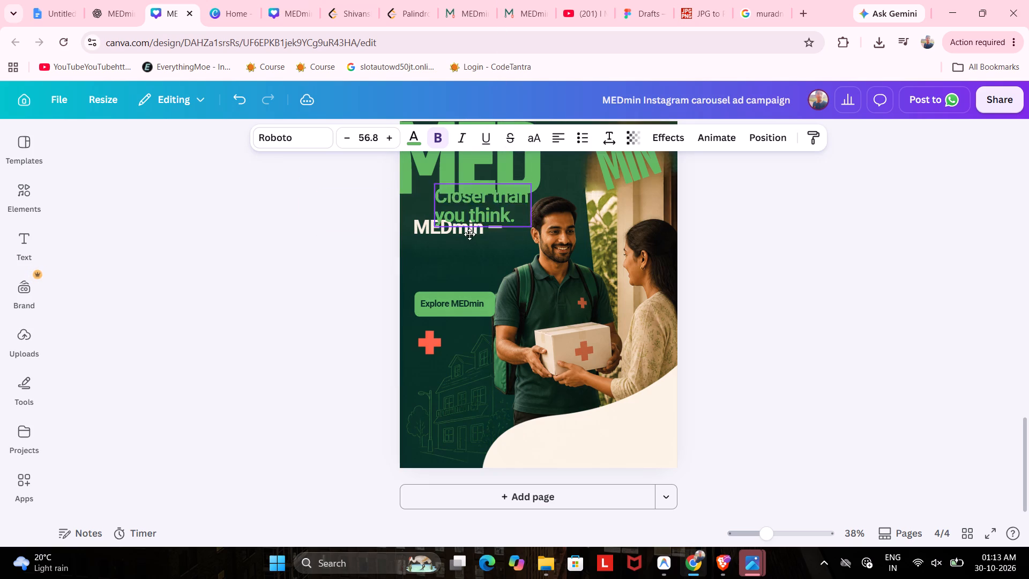
drag(469, 234, 466, 247)
scroll(466, 247, up, 3)
scroll(466, 247, down, 1)
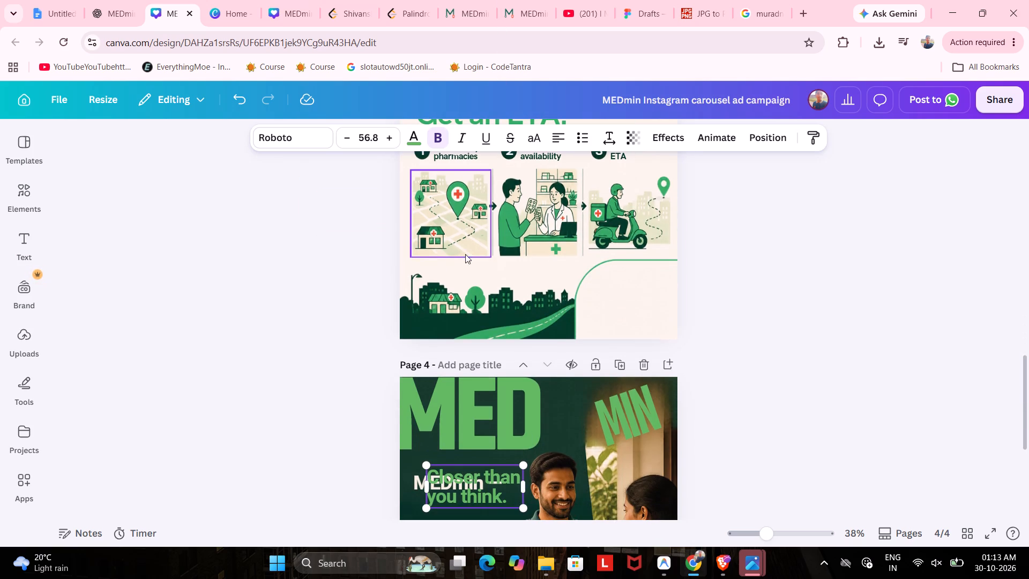
drag(509, 499, 519, 457)
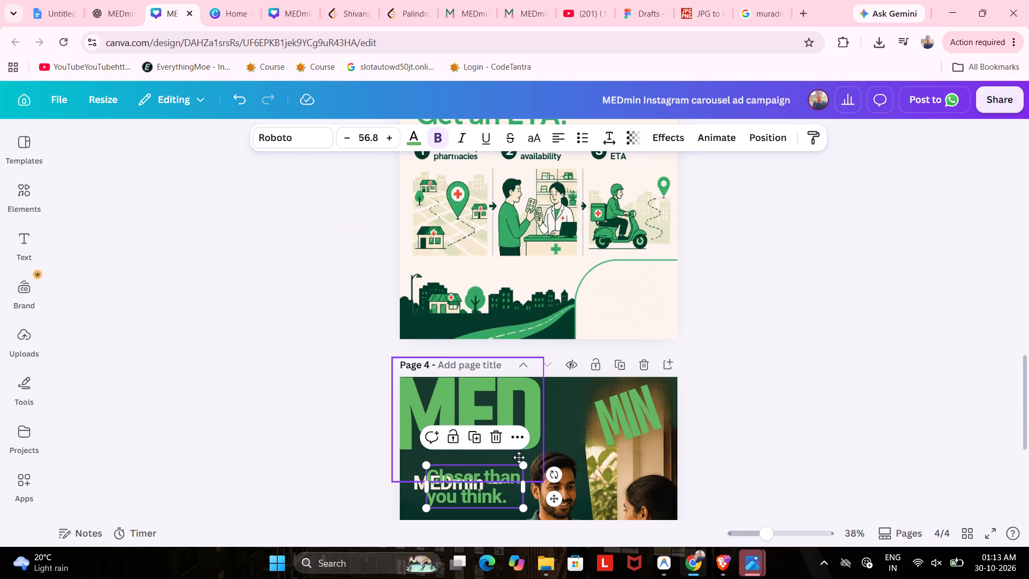
drag(519, 457, 519, 256)
scroll(519, 256, up, 2)
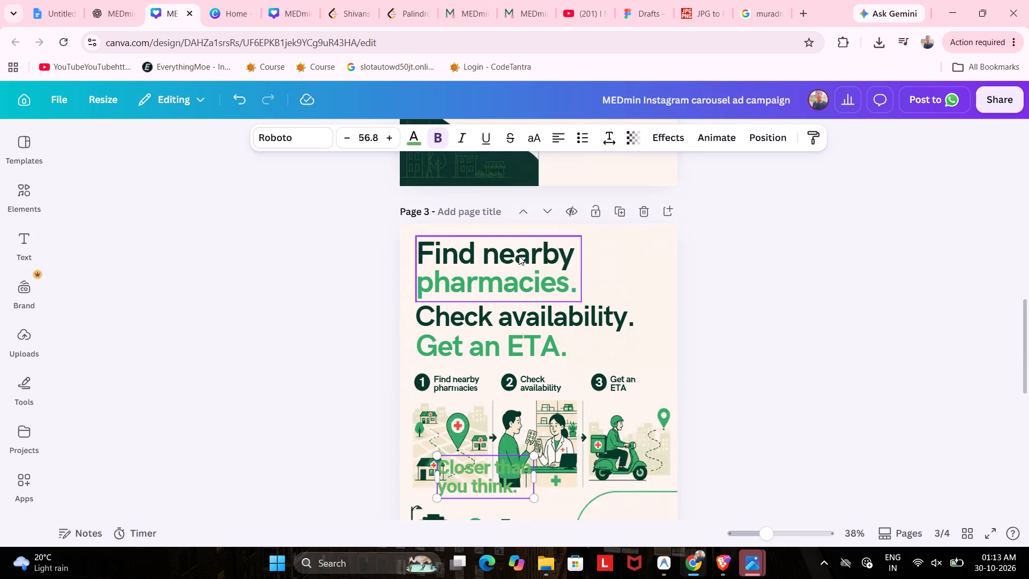
scroll(519, 256, up, 1)
scroll(519, 256, down, 1)
drag(481, 491, 487, 434)
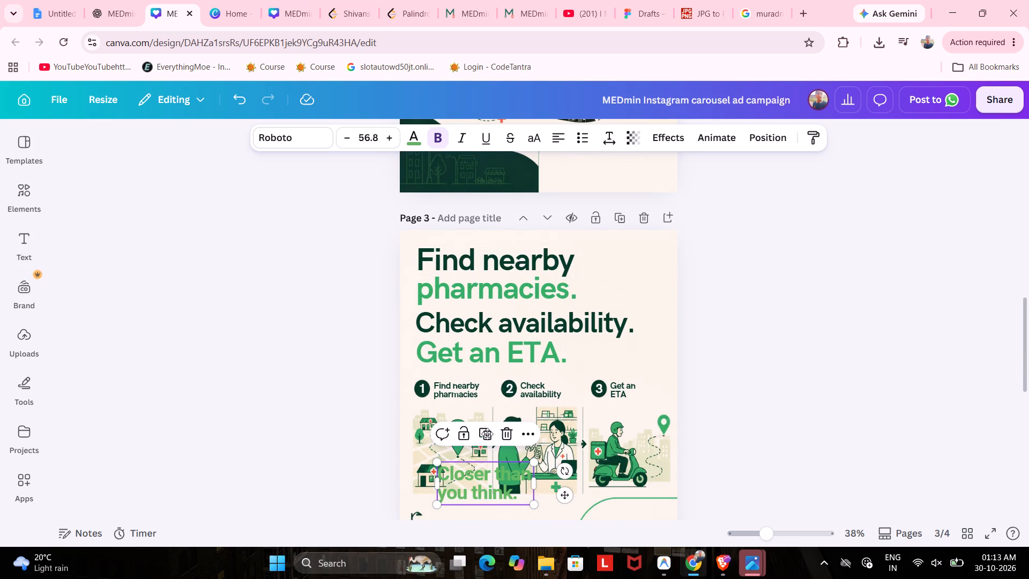
drag(487, 434, 490, 140)
scroll(490, 140, up, 3)
scroll(361, 223, up, 1)
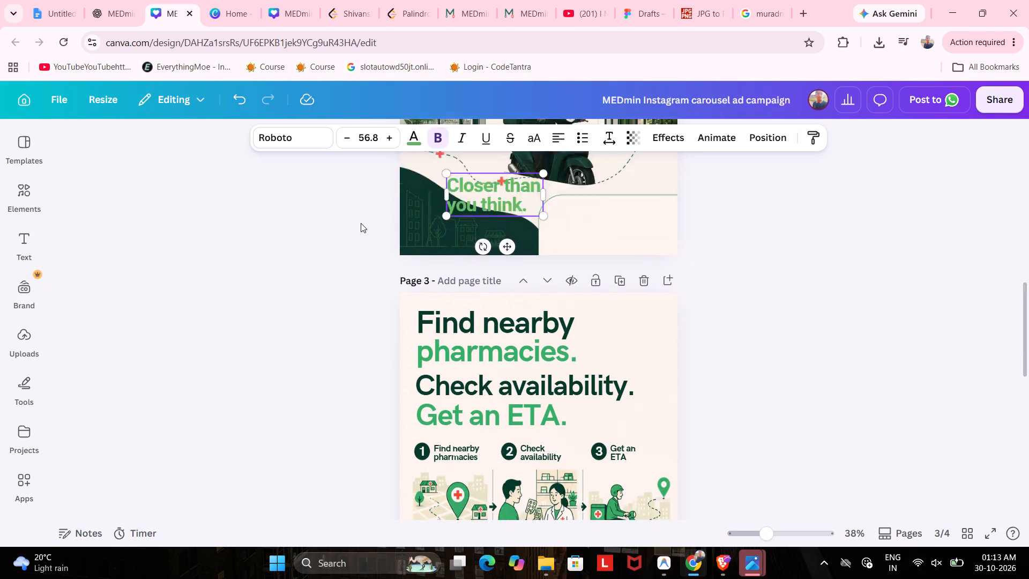
Move the "Closer than you think." text from page 2 to page 1, beside the "MEET YOUR DOORSTEP." subheading.
scroll(361, 223, up, 3)
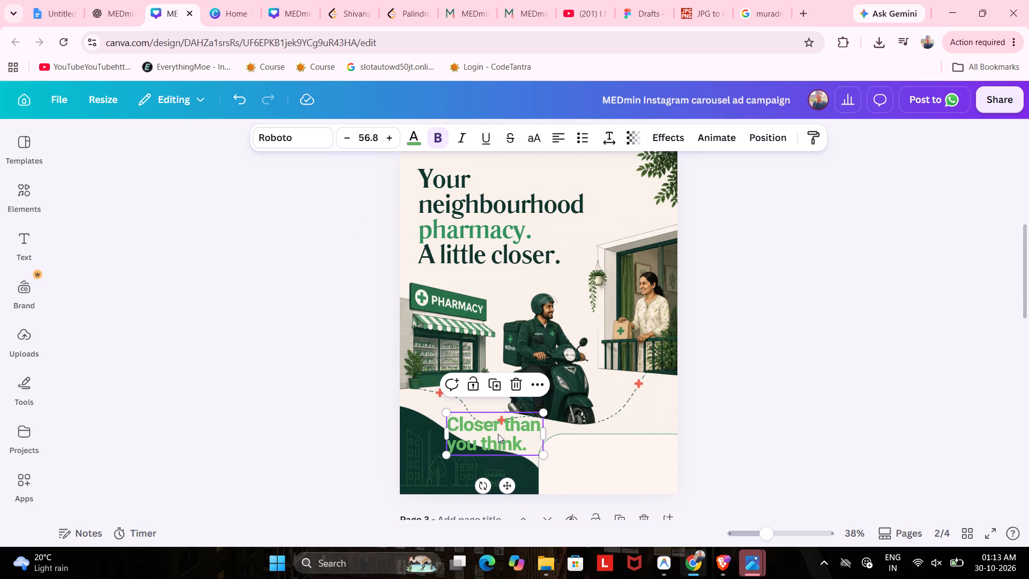
drag(498, 434, 481, 108)
scroll(328, 256, up, 1)
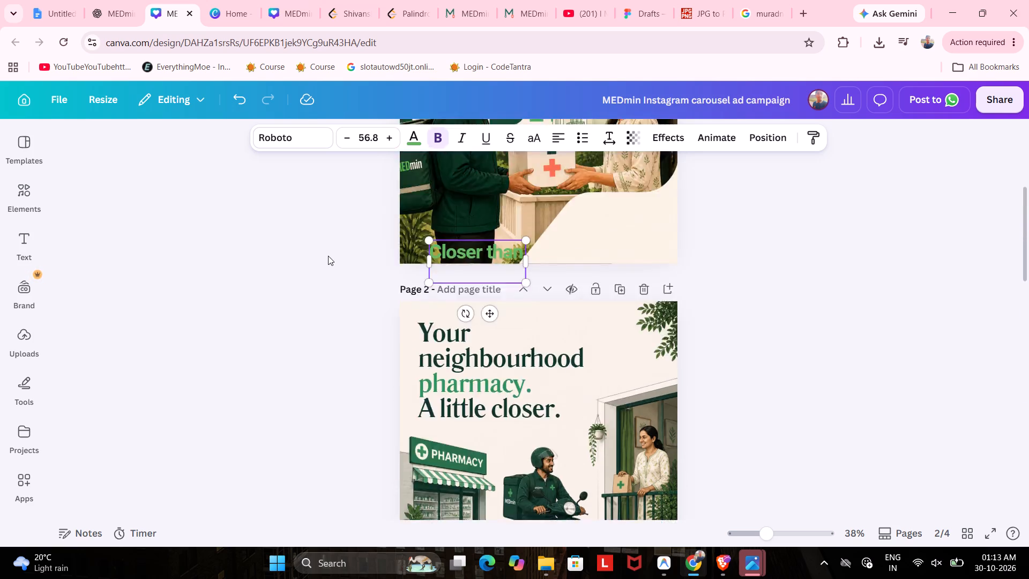
scroll(328, 256, up, 1)
drag(500, 266, 505, 182)
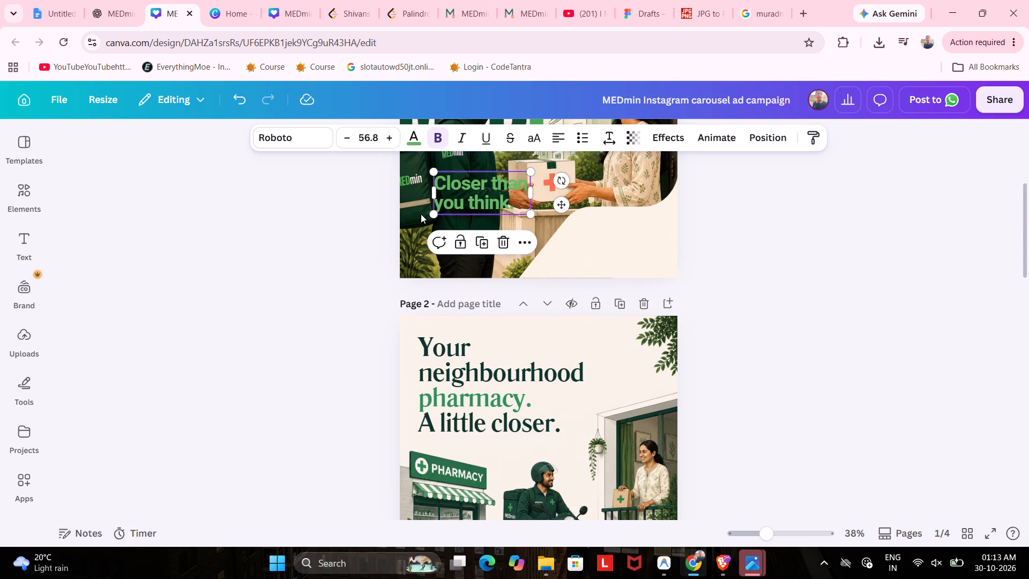
scroll(421, 214, up, 2)
scroll(279, 278, up, 1)
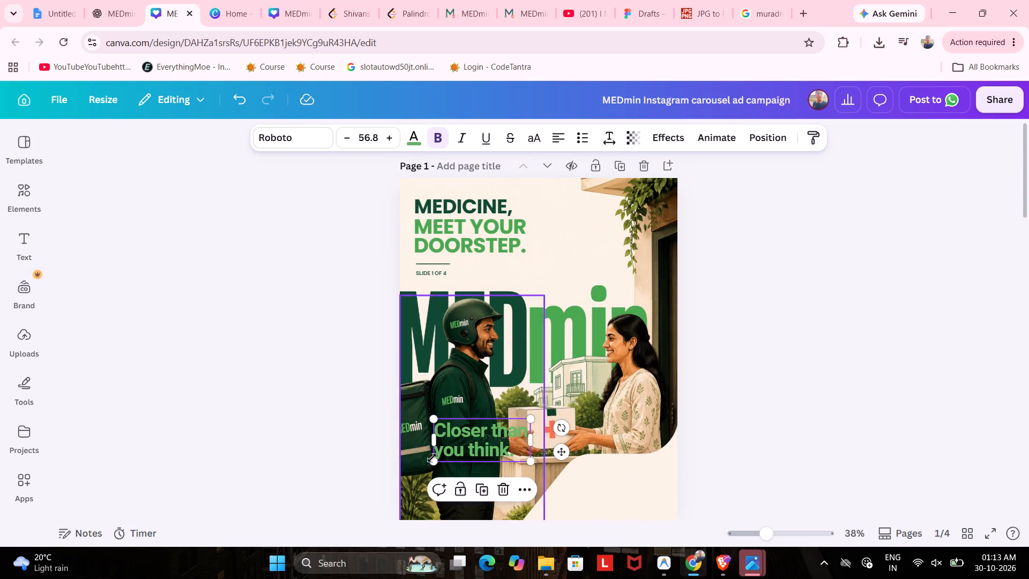
drag(488, 447, 579, 265)
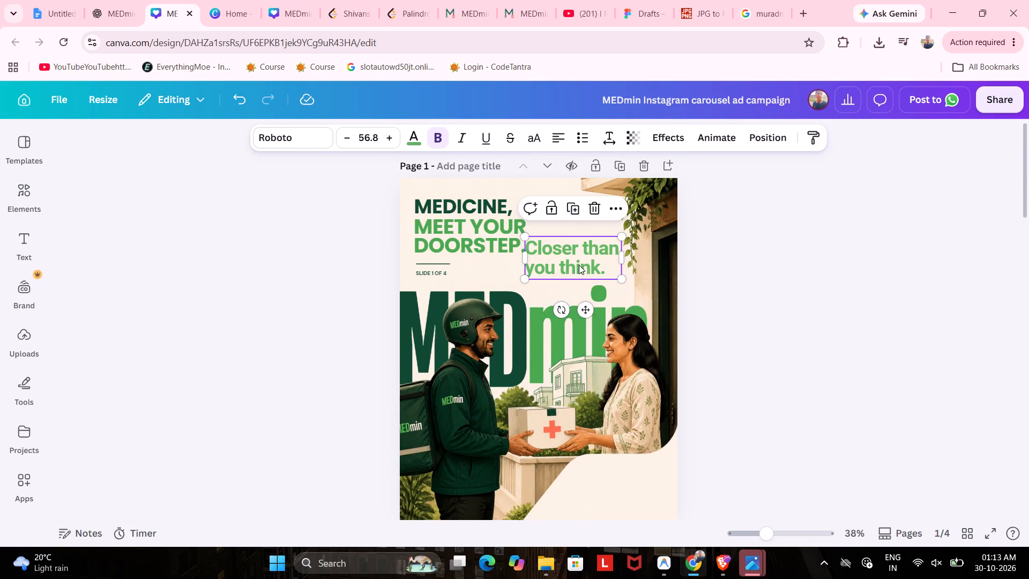
On page 1, move "MEET YOUR DOORSTEP." down over the large lettering and place "Closer than you think." directly under "MEDICINE,".
drag(474, 235, 476, 344)
drag(563, 268, 468, 248)
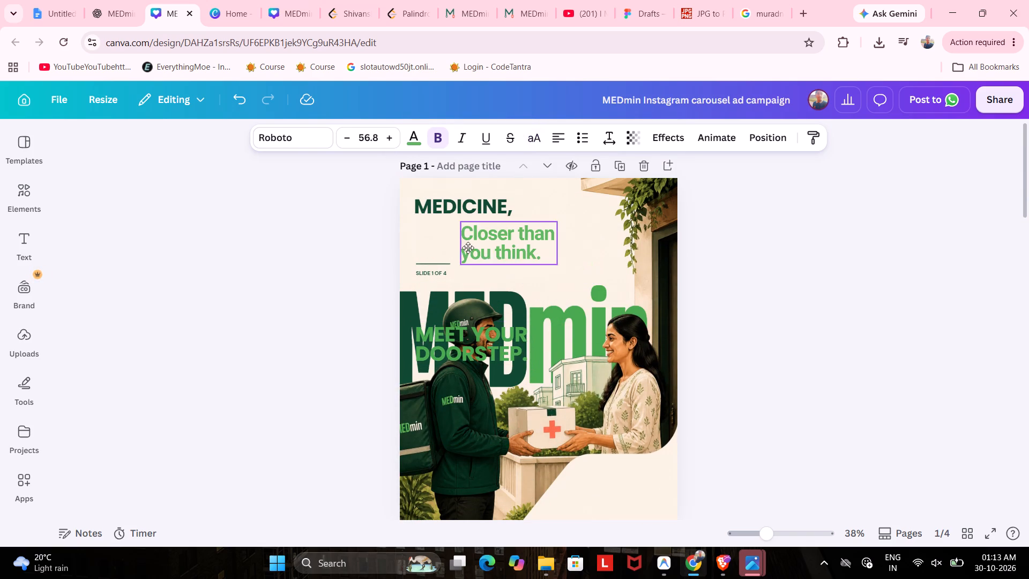
drag(468, 248, 454, 246)
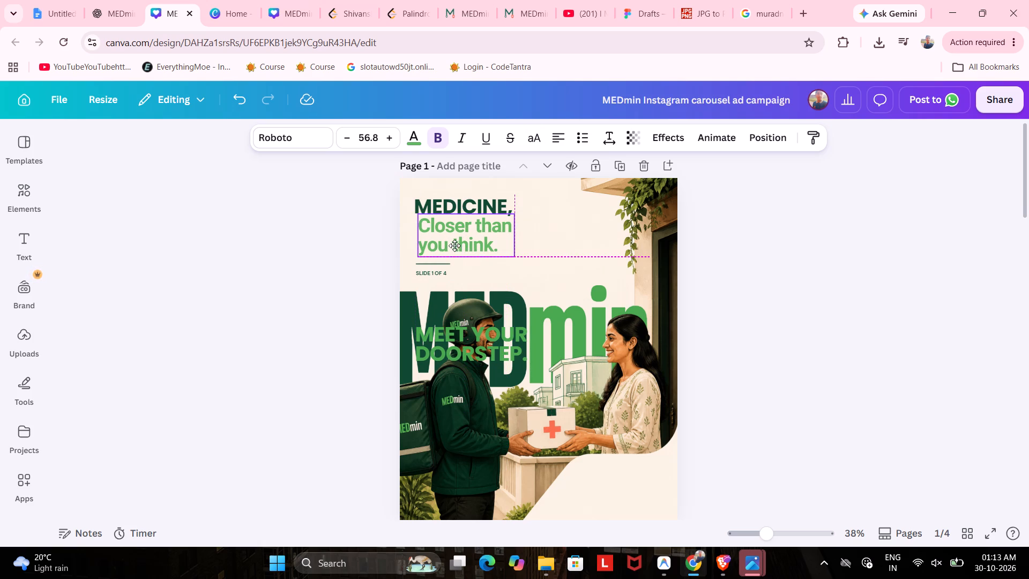
drag(454, 246, 452, 246)
Cut the "MEET YOUR DOORSTEP." text from page 1 and paste it onto page 4.
click(461, 353)
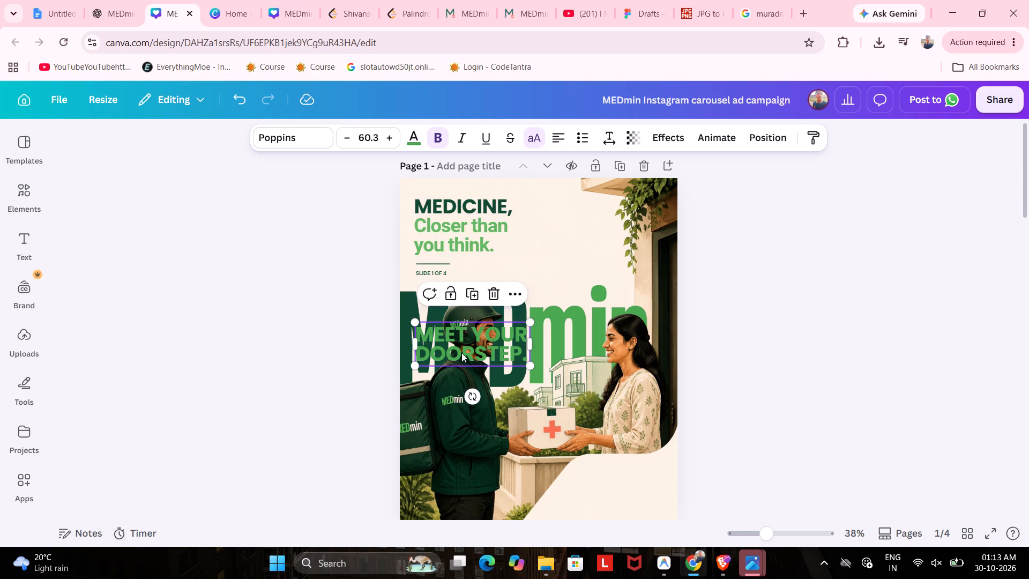
key(ctrl+c)
key(Delete)
scroll(461, 353, down, 2)
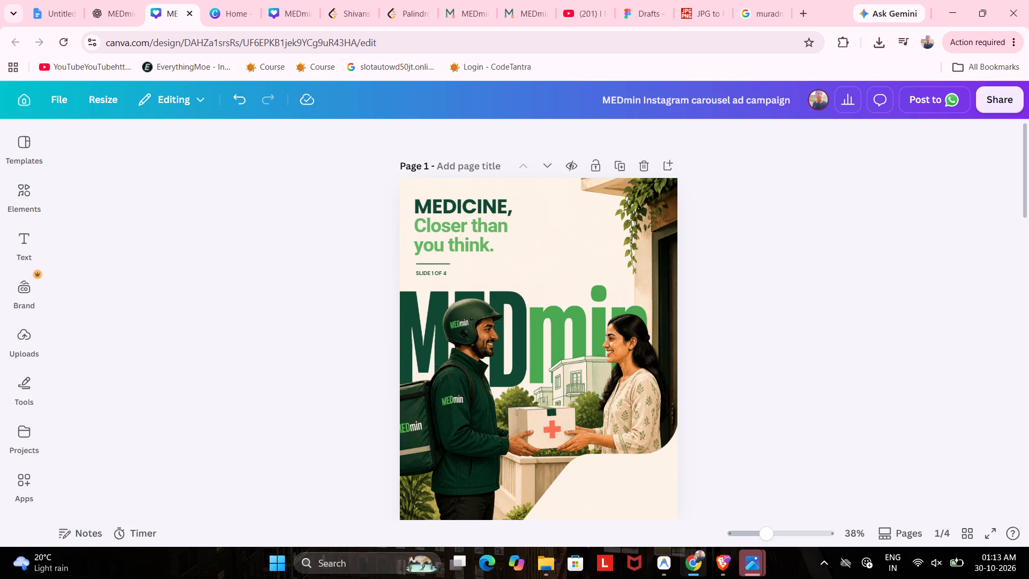
scroll(461, 353, down, 10)
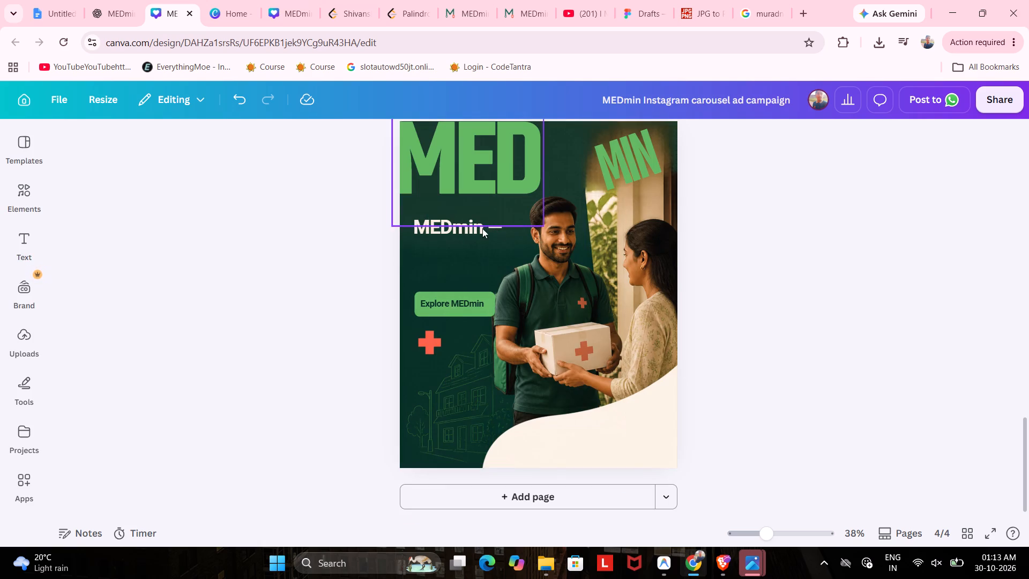
click(457, 262)
key(ctrl+v)
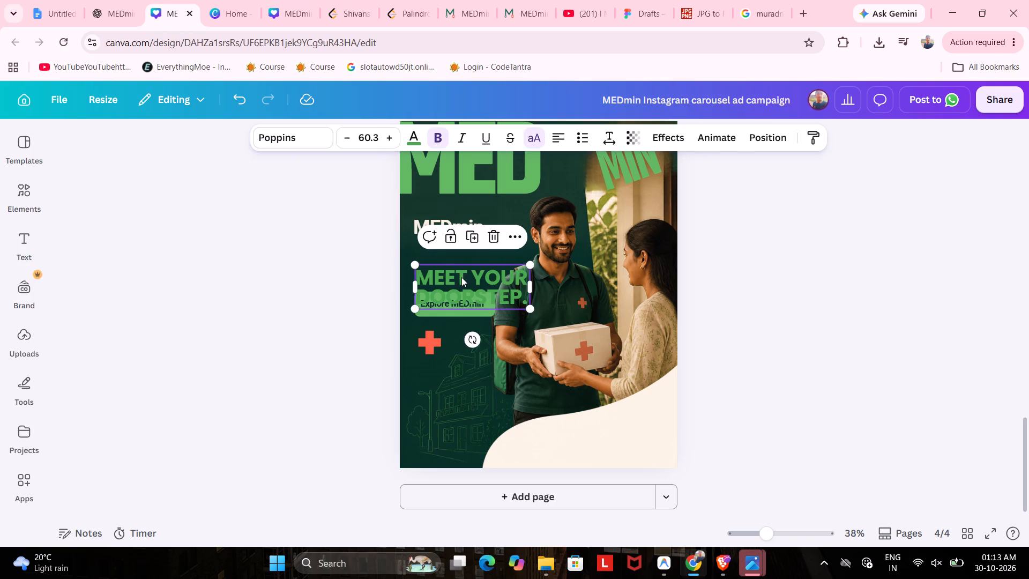
Fit "MEET YOUR DOORSTEP." between "MEDmin —" and the "Explore MEDmin" label on page 4, scaling it down to about font size 48.
drag(461, 277, 456, 255)
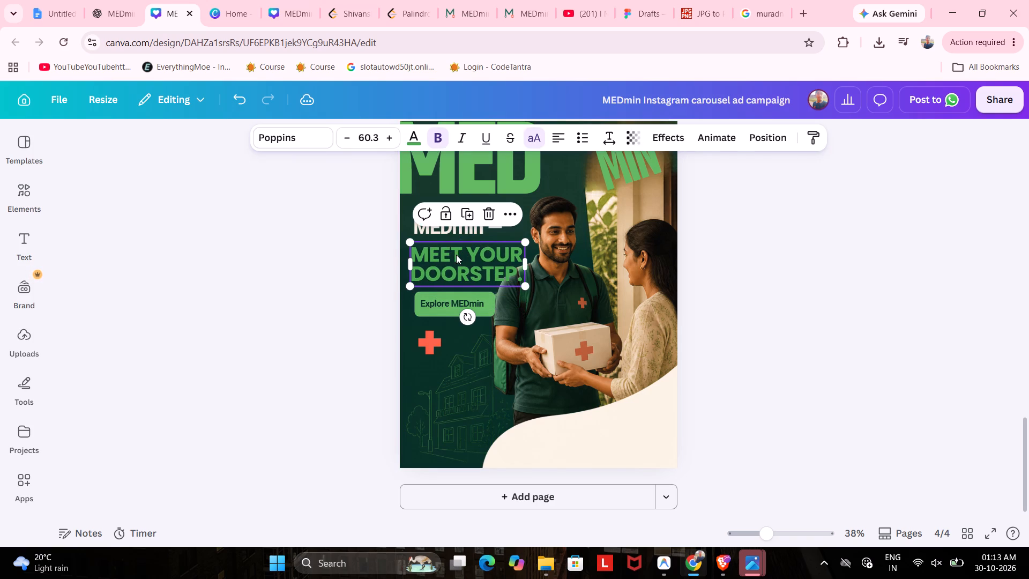
drag(523, 284, 504, 273)
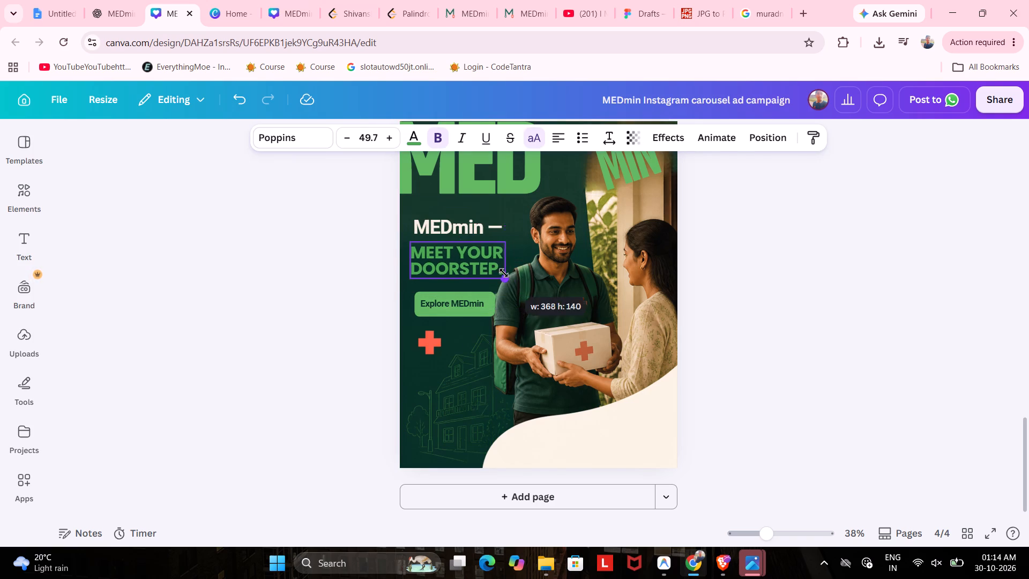
drag(504, 273, 501, 273)
click(463, 266)
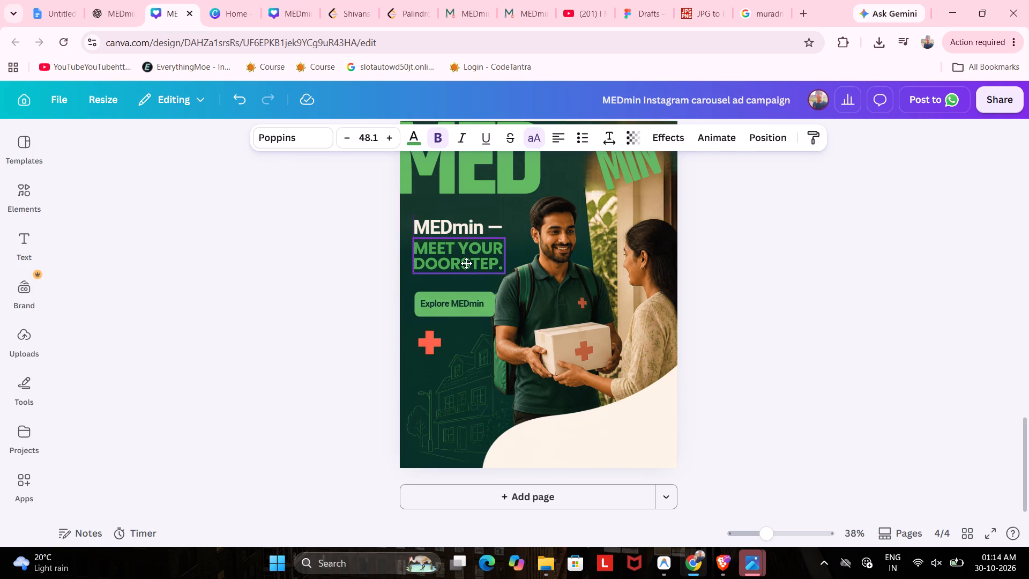
click(360, 250)
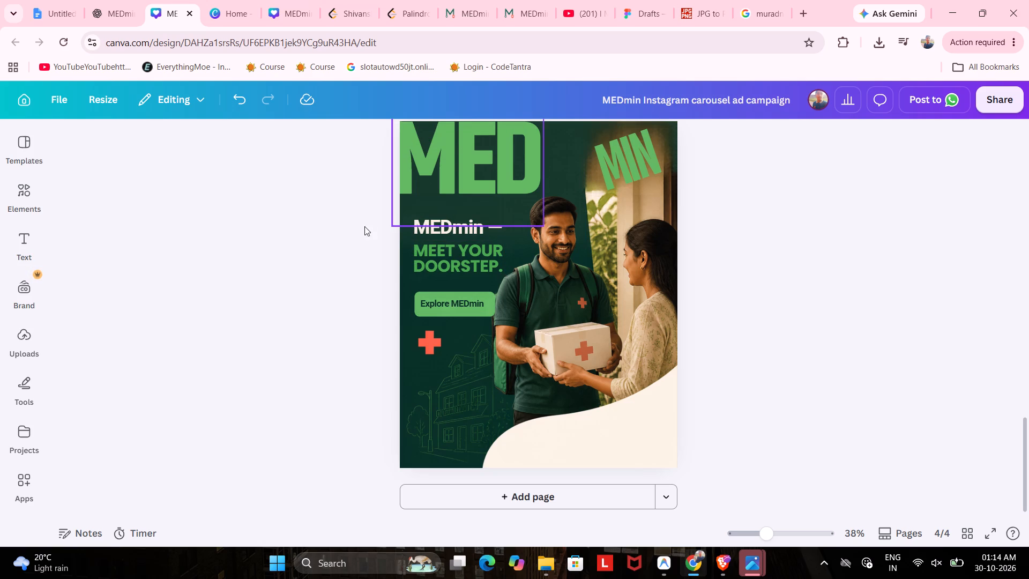
click(342, 225)
Shift page 4's large "MED" lettering up clear of the "MEDmin —" line, and cut that line from the page.
drag(442, 203, 454, 177)
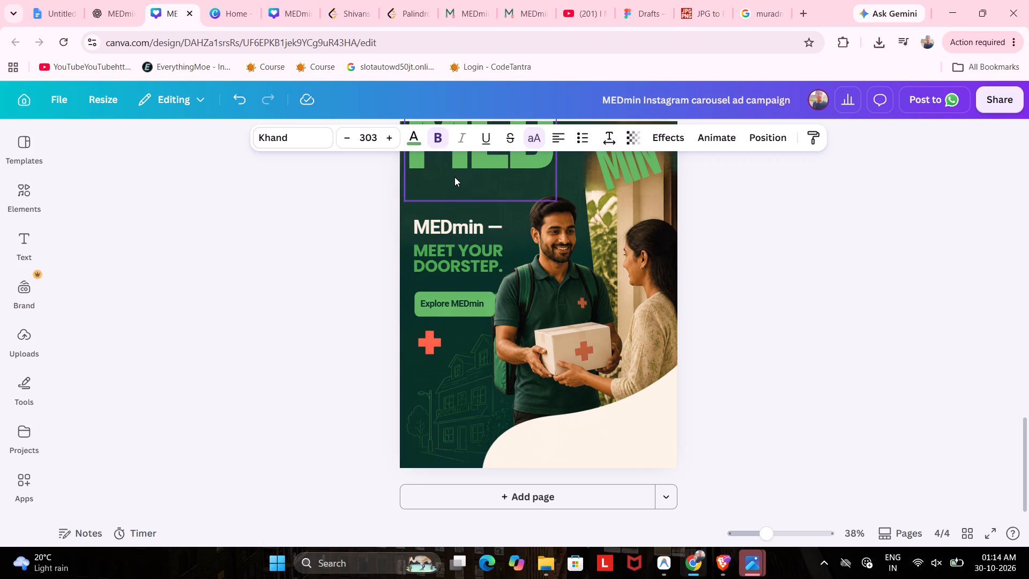
click(416, 227)
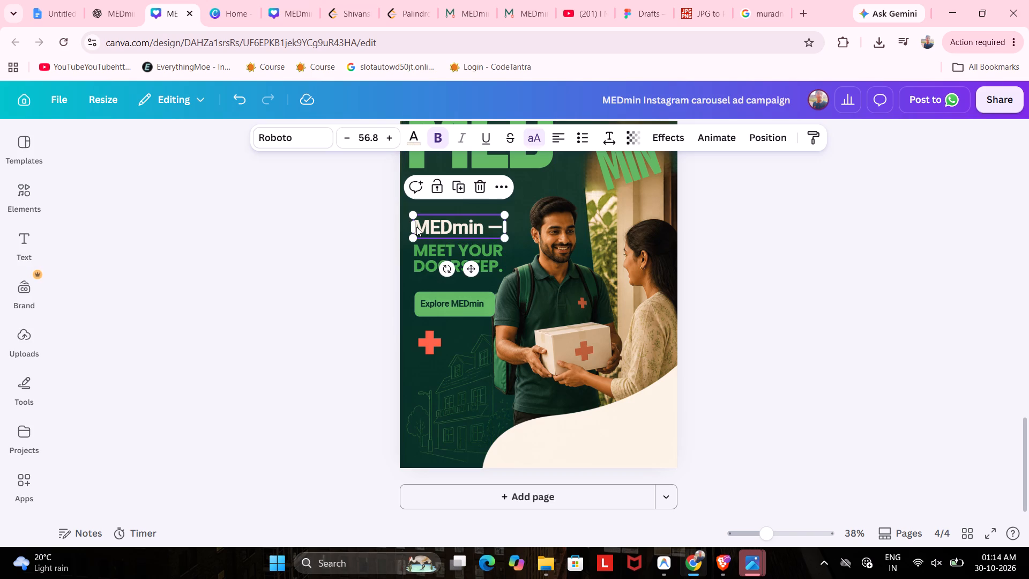
key(ctrl+c)
key(Delete)
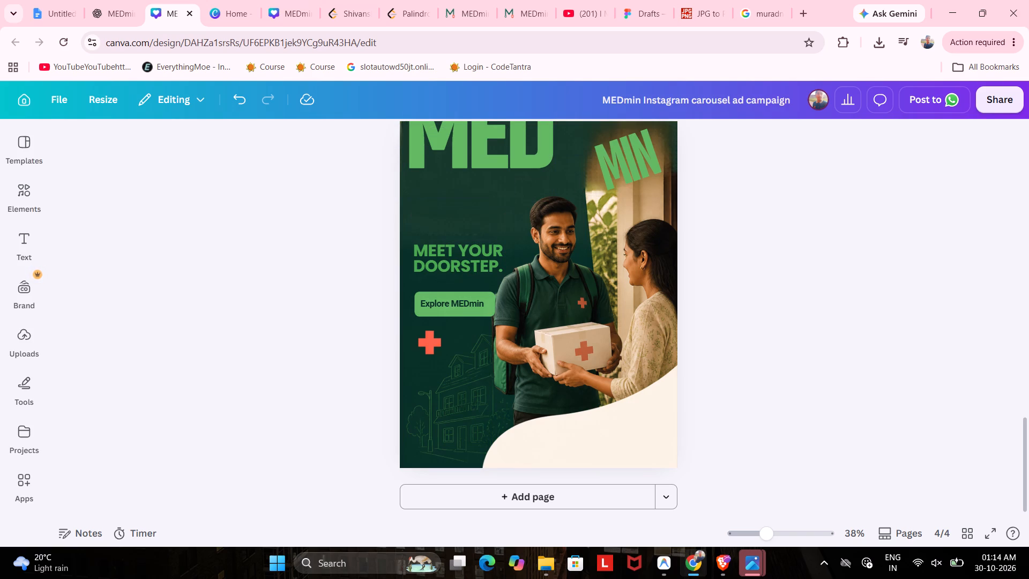
On page 4, reposition the large "MED" lettering near the top edge, and straighten the tilted "MIN" lettering directly beside it.
scroll(416, 227, up, 1)
drag(482, 185, 467, 222)
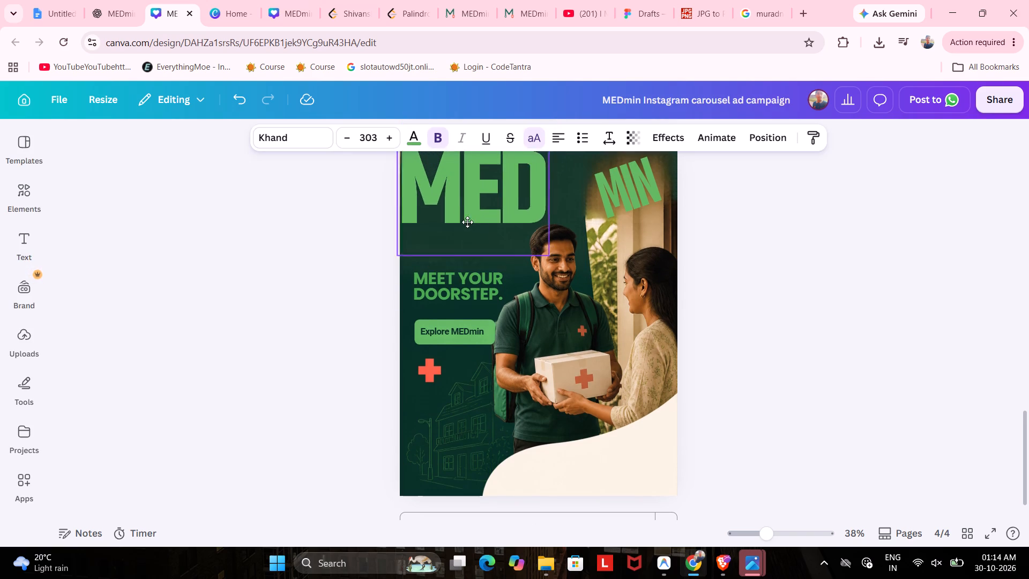
drag(467, 222, 477, 218)
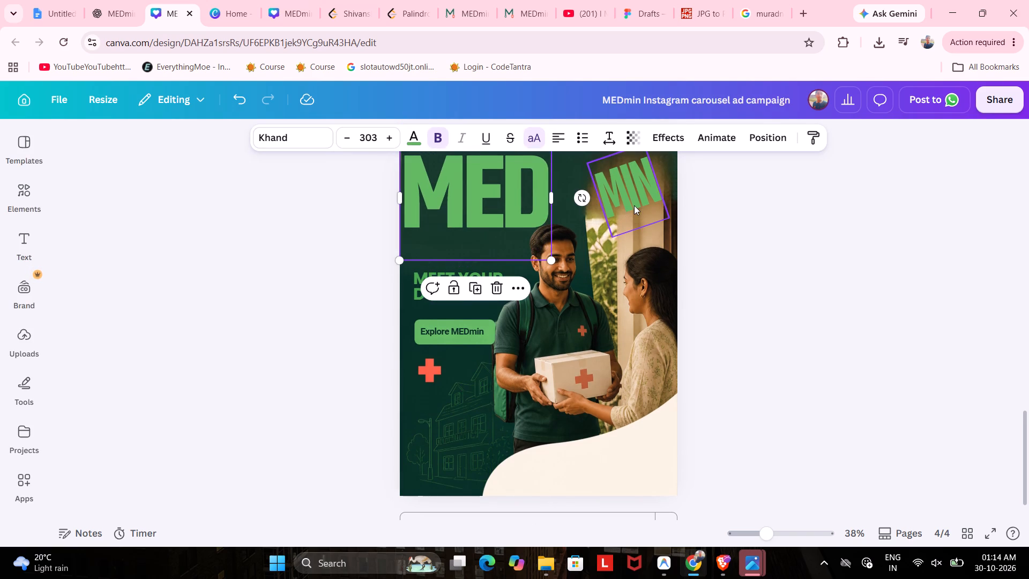
drag(634, 205, 608, 216)
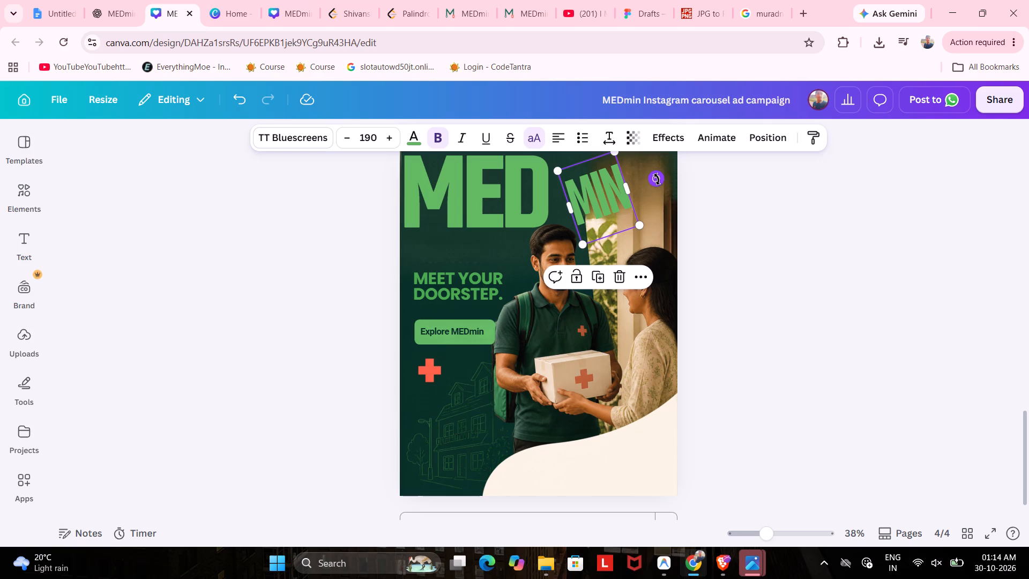
drag(658, 179, 638, 196)
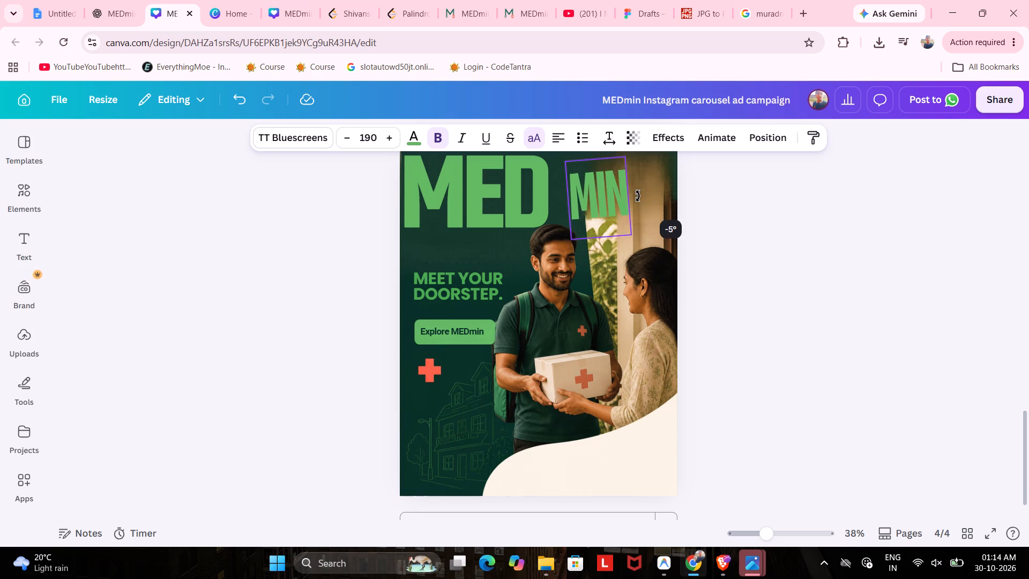
drag(638, 196, 636, 199)
drag(601, 202, 583, 210)
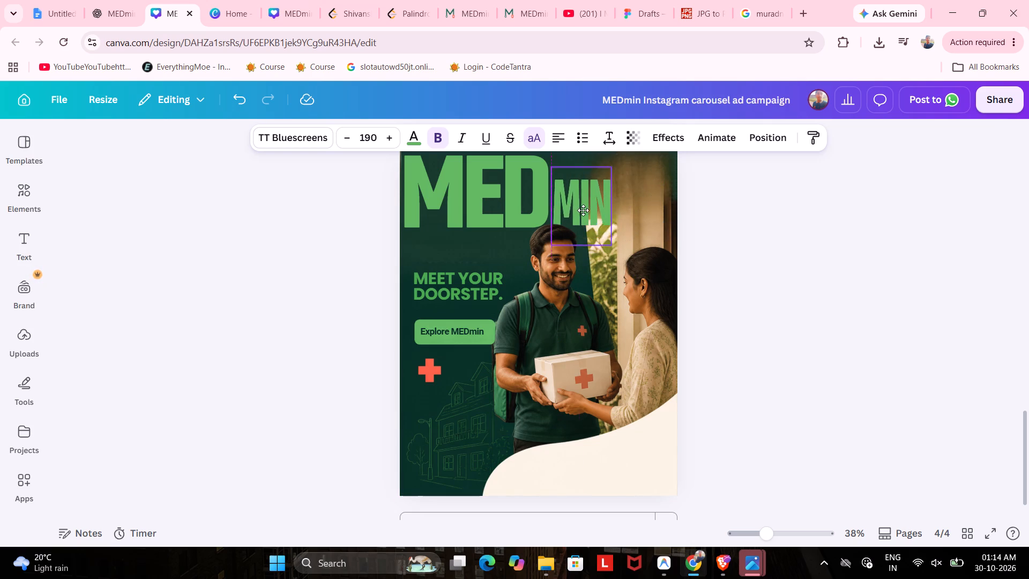
drag(583, 210, 584, 210)
drag(584, 210, 584, 210)
click(767, 266)
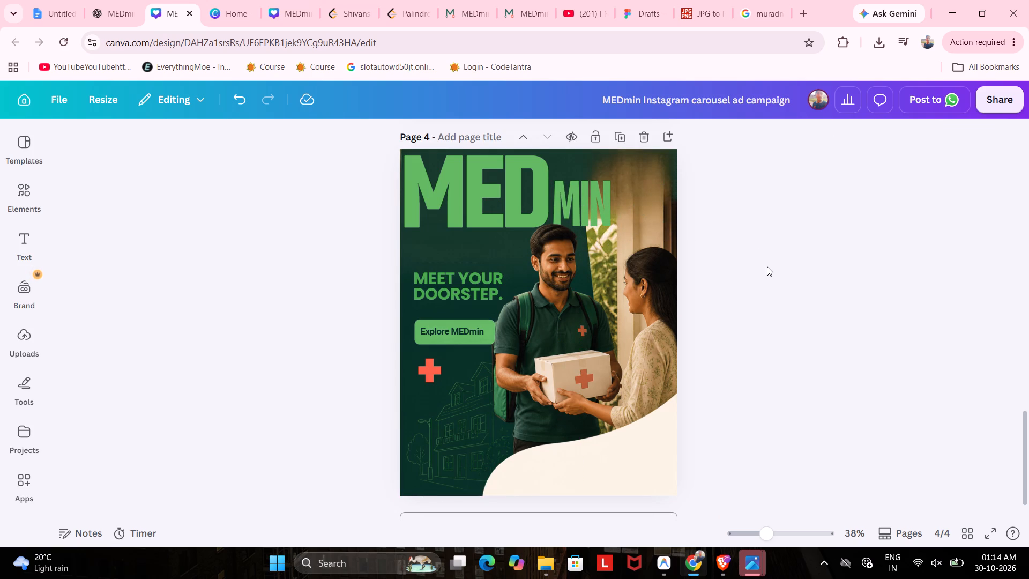
Paste the "MEDmin —" line onto page 1, colour it dark green #0f4933, and set it beside "Closer than".
scroll(767, 266, up, 12)
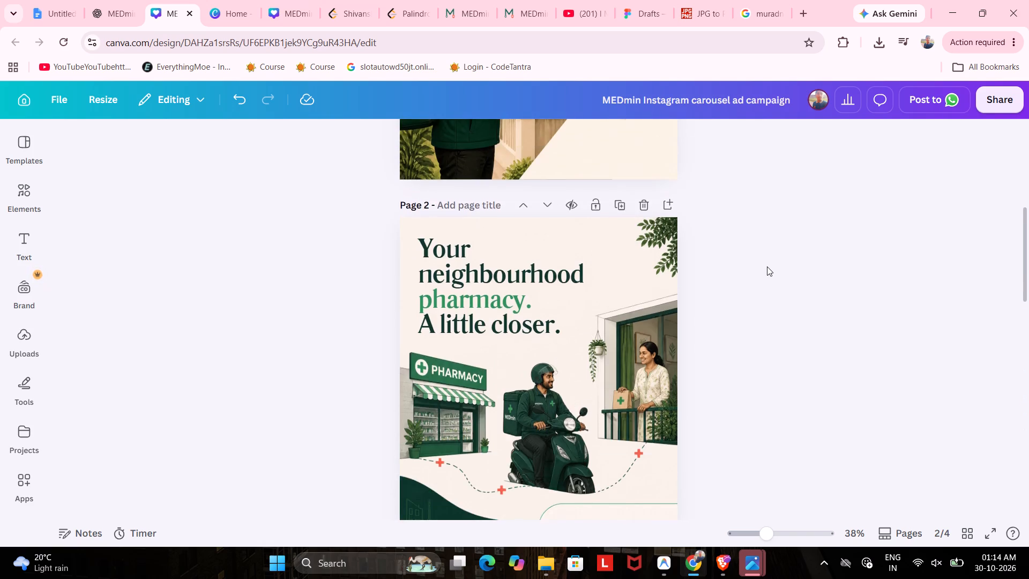
scroll(767, 266, up, 4)
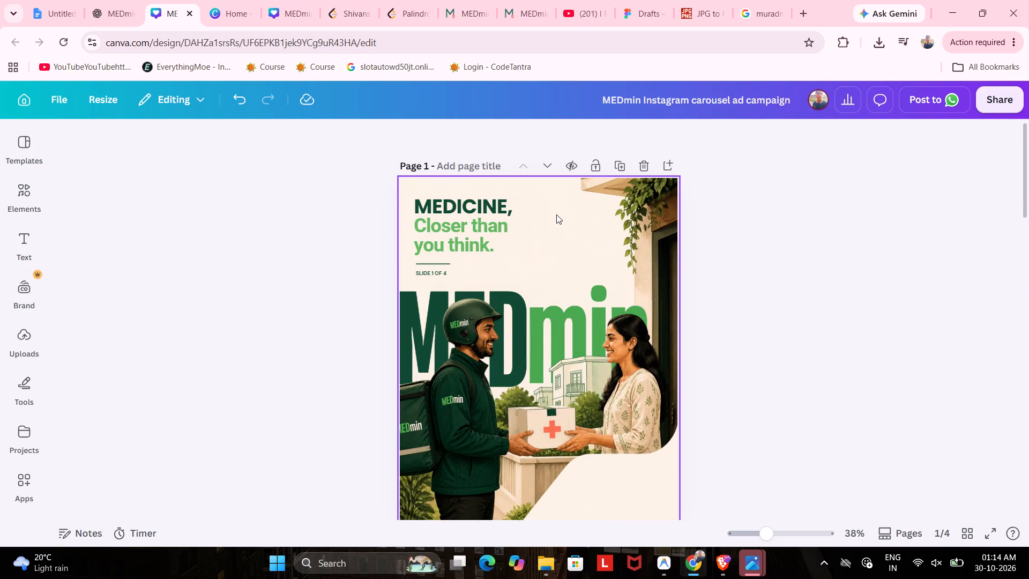
key(ctrl+v)
drag(448, 281, 494, 224)
click(416, 137)
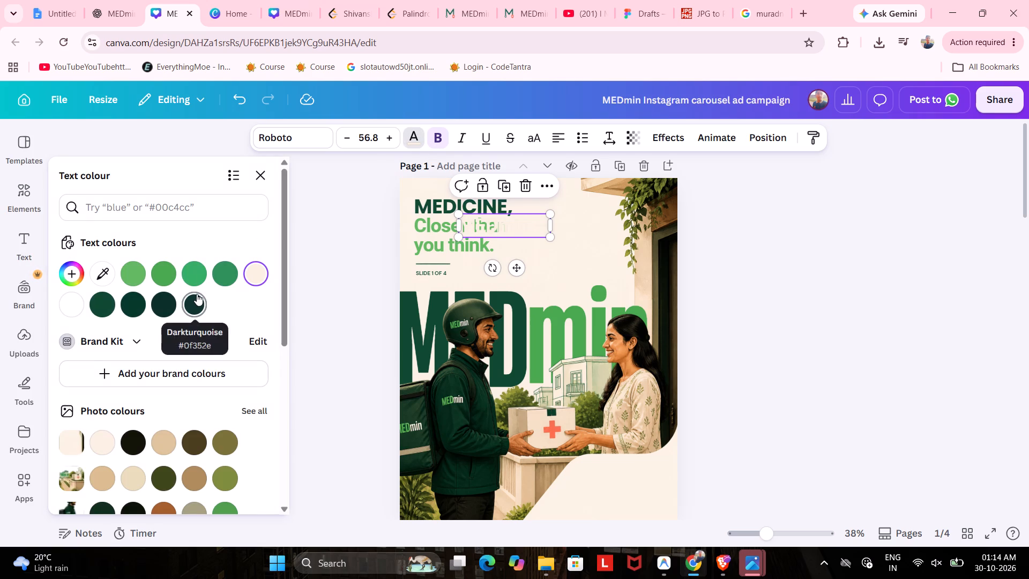
click(197, 294)
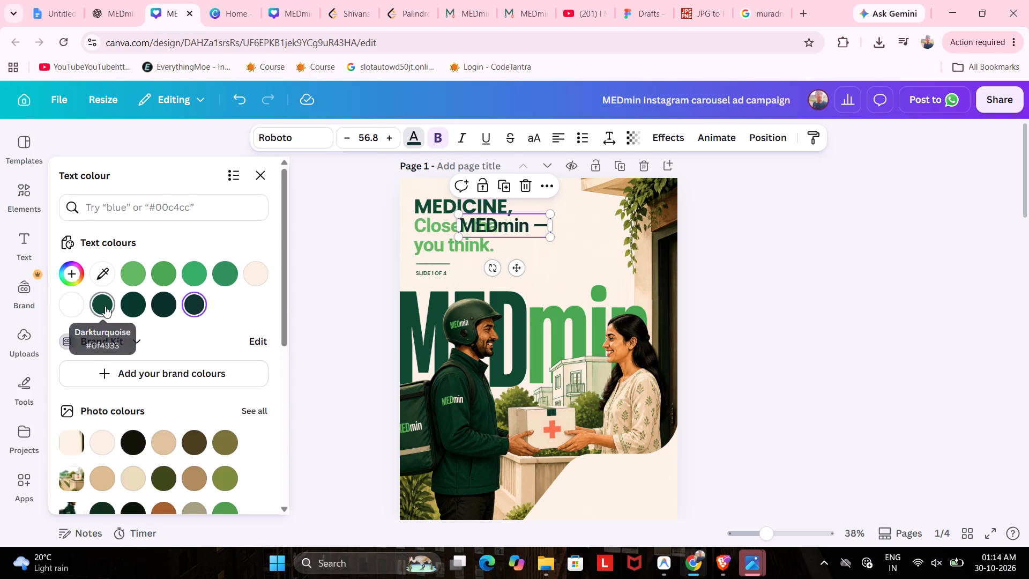
click(105, 306)
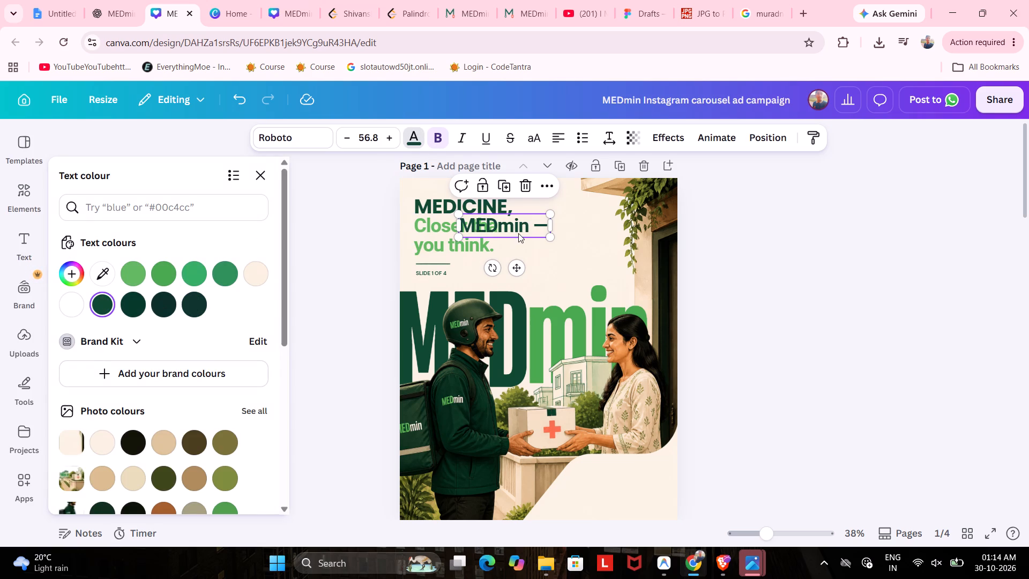
drag(517, 232, 572, 232)
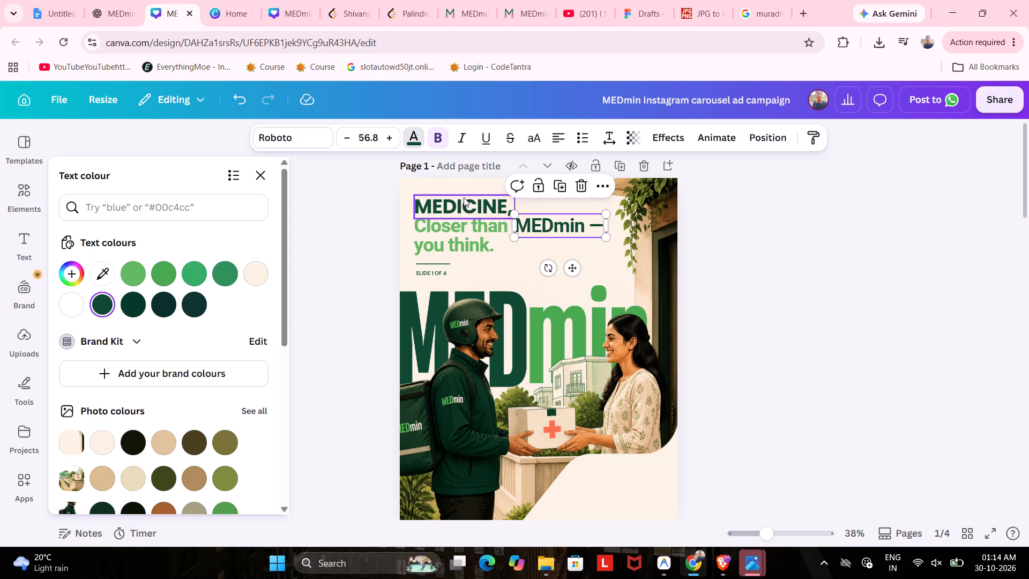
On page 1, move "MEDICINE," down over the large lettering and align "MEDmin —" above "Closer than you think." in its place.
drag(464, 197, 505, 302)
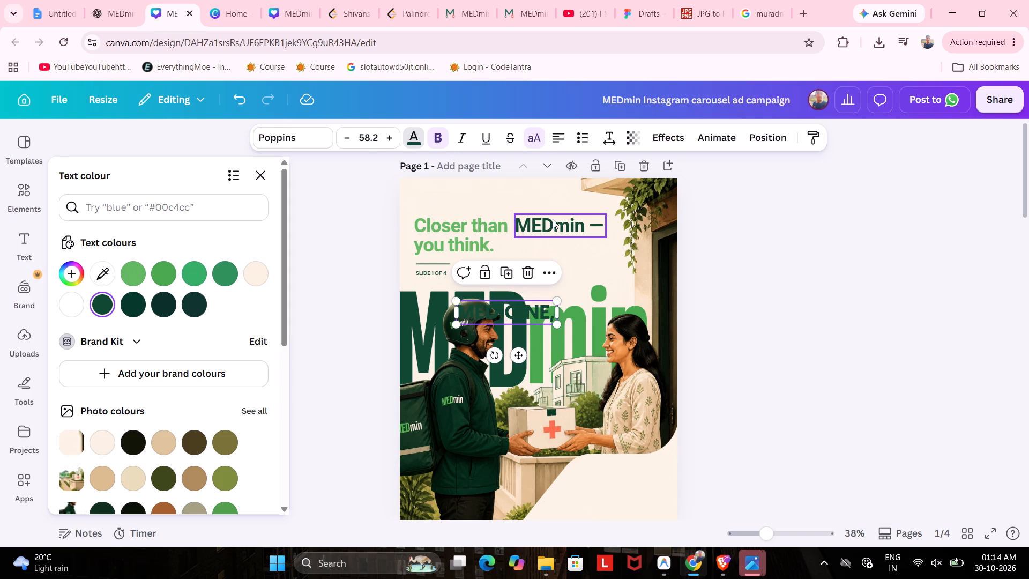
drag(553, 219, 454, 201)
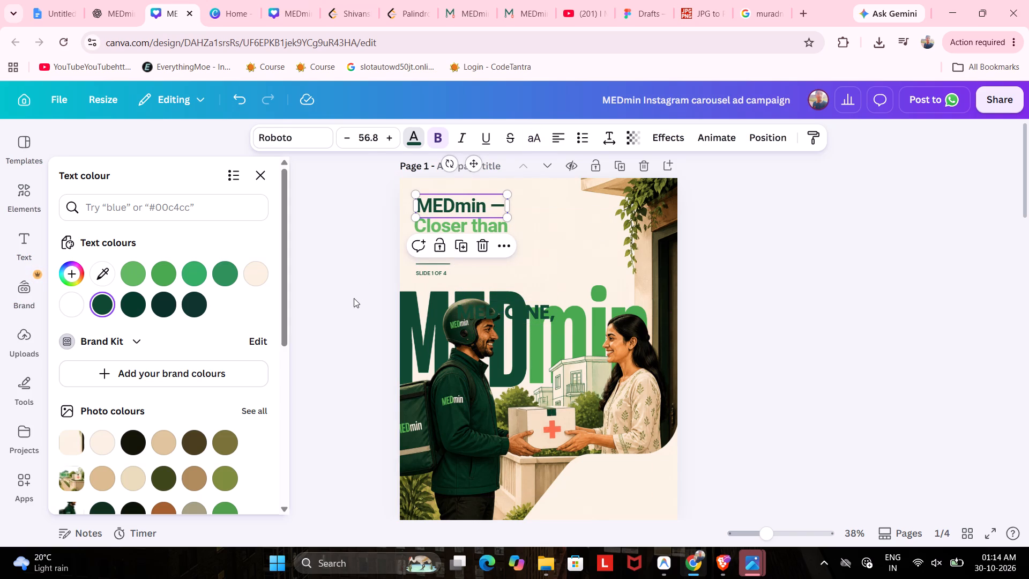
click(354, 298)
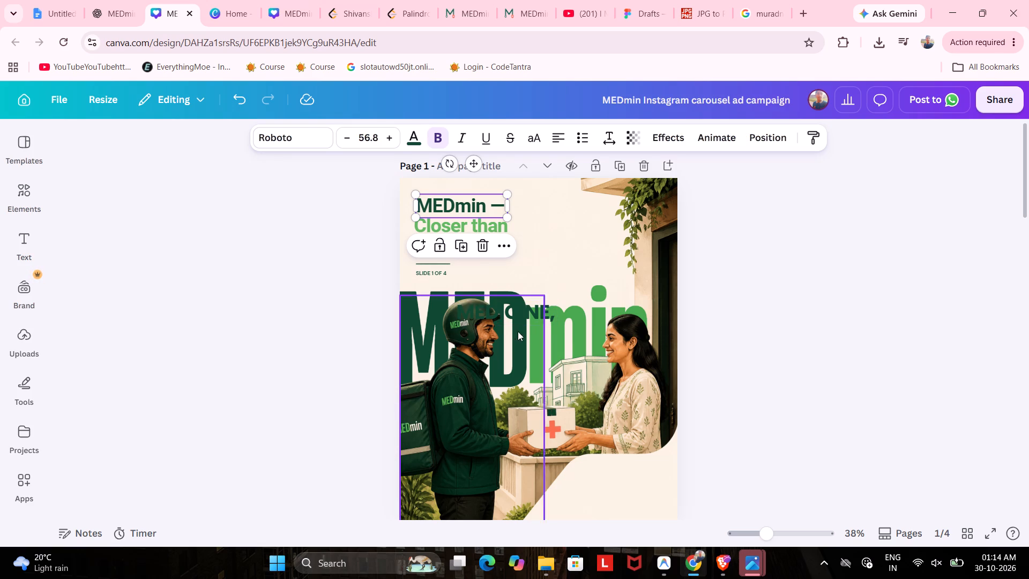
drag(531, 317, 530, 331)
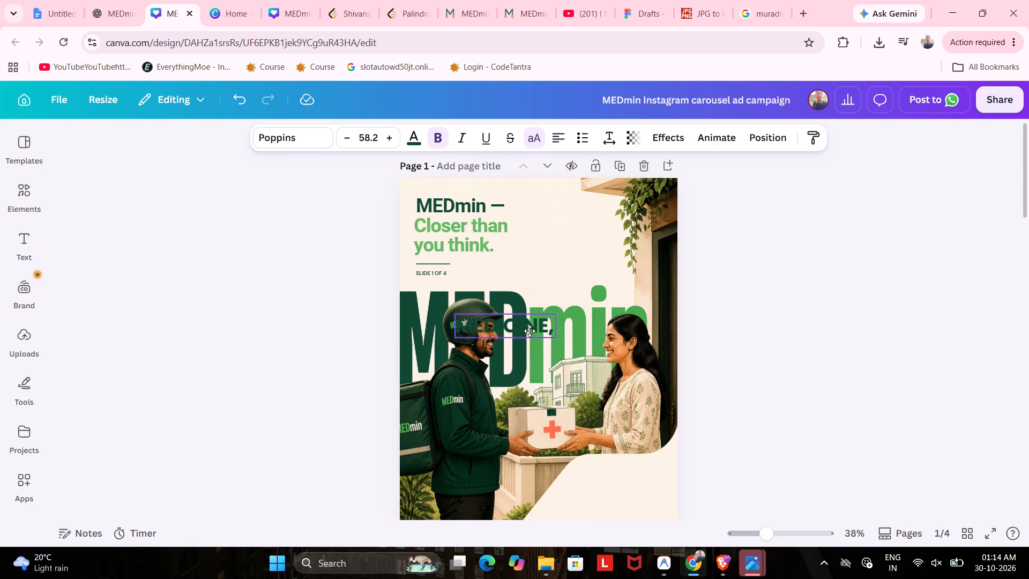
drag(530, 331, 530, 328)
click(475, 204)
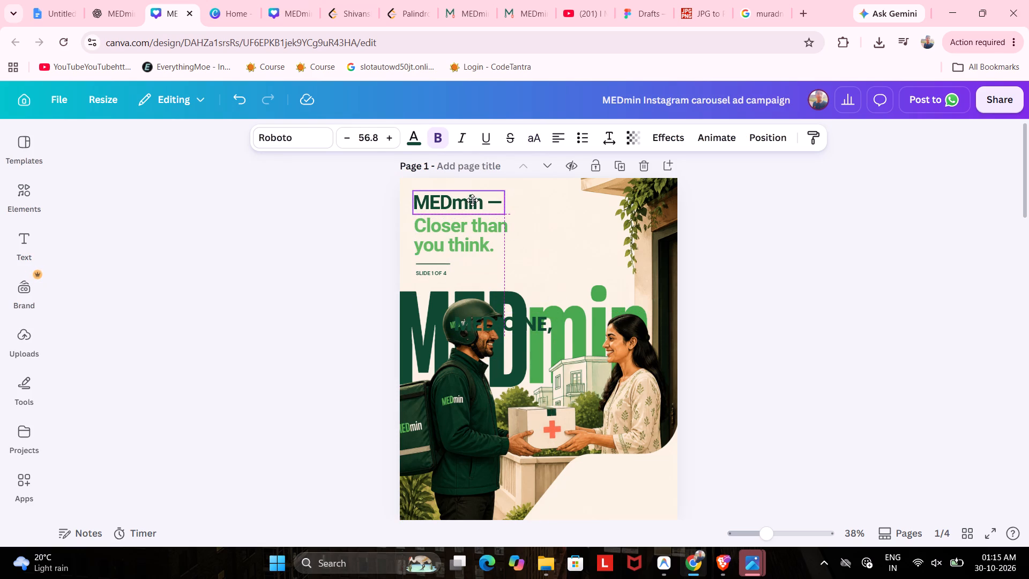
Move the "MEDICINE," text from page 1 to page 4, placing it directly above "MEET YOUR DOORSTEP.".
click(511, 325)
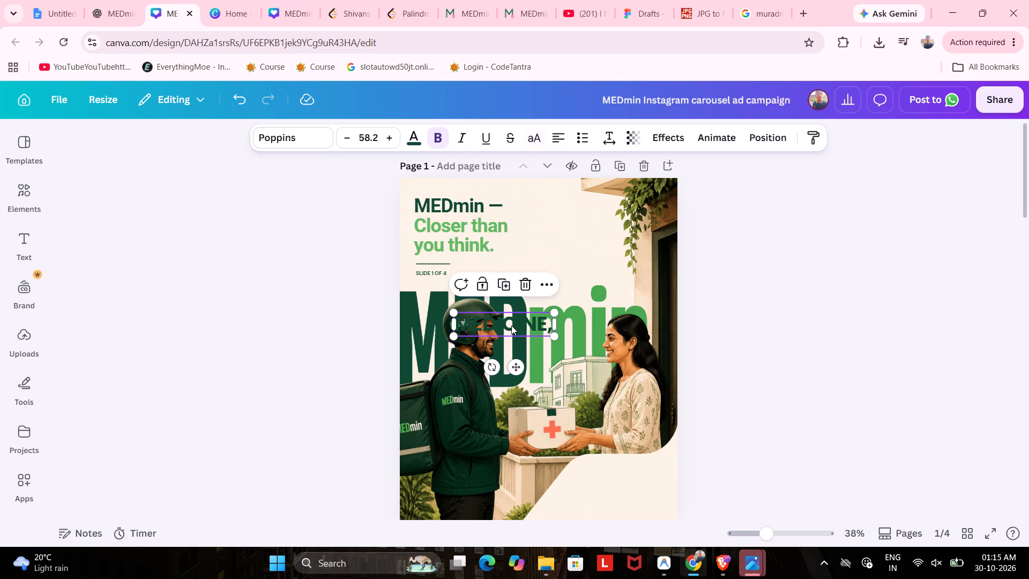
key(ctrl+c)
key(Delete)
scroll(511, 325, down, 5)
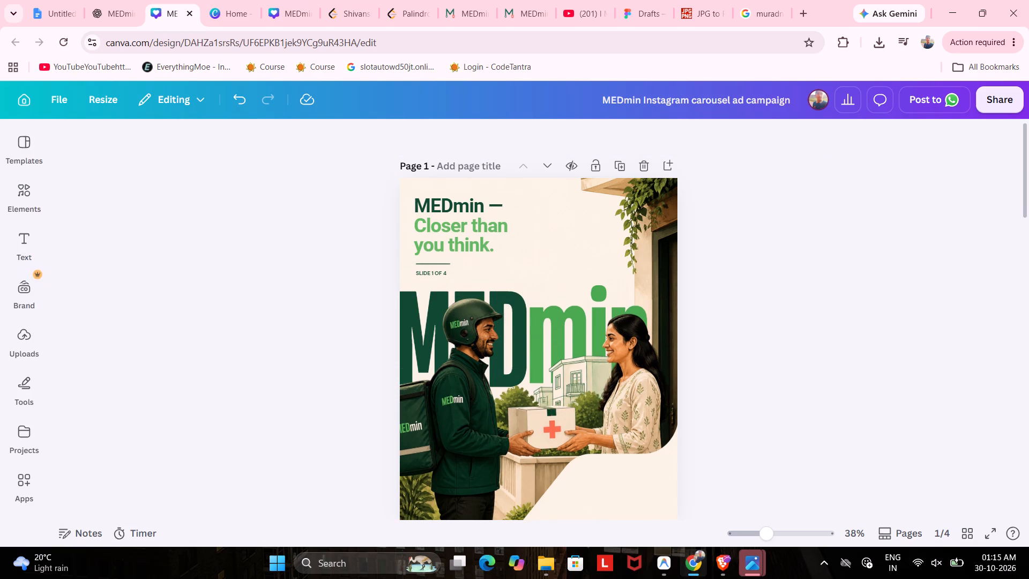
scroll(511, 325, down, 11)
click(443, 224)
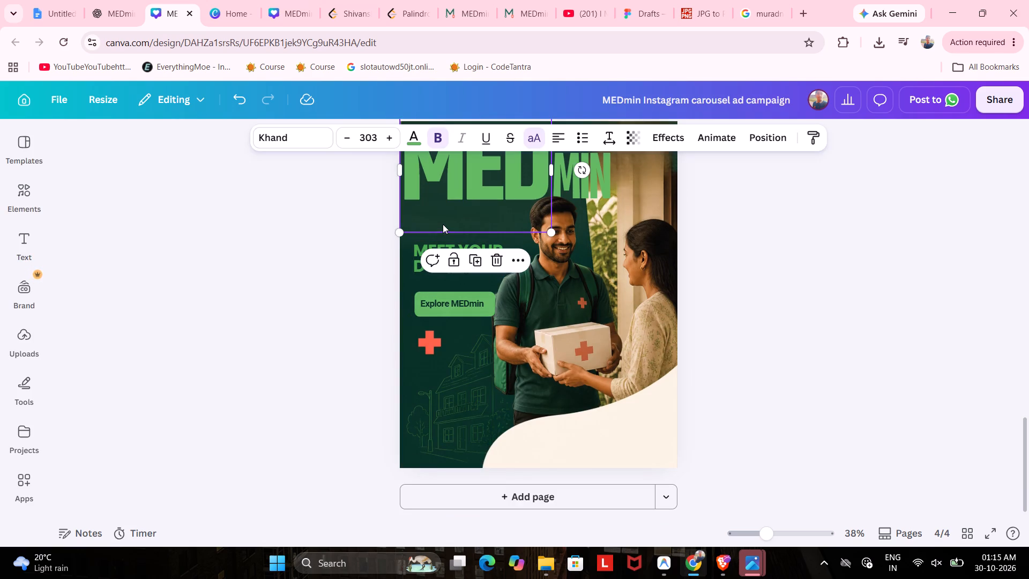
key(ctrl+v)
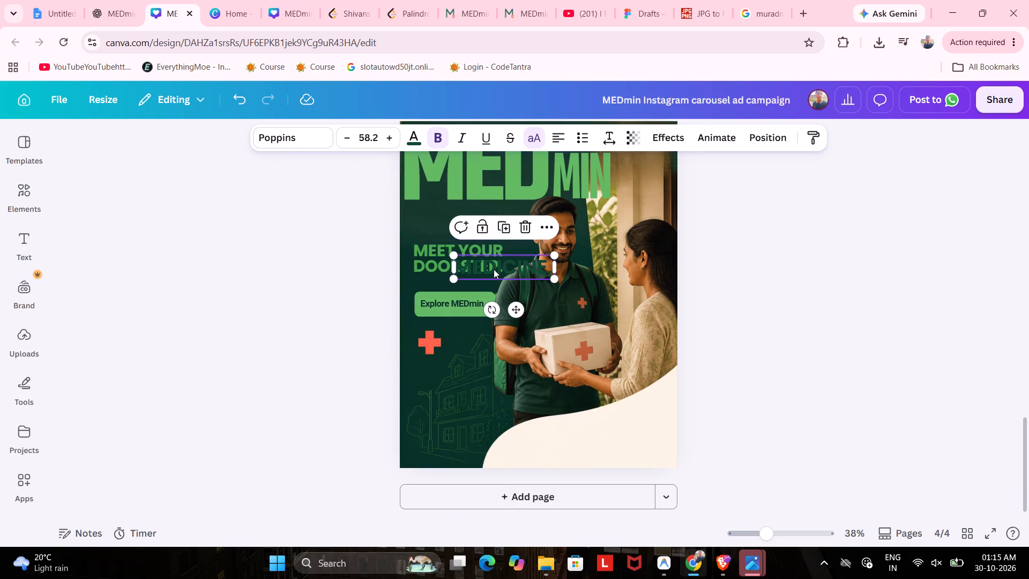
drag(494, 269, 452, 232)
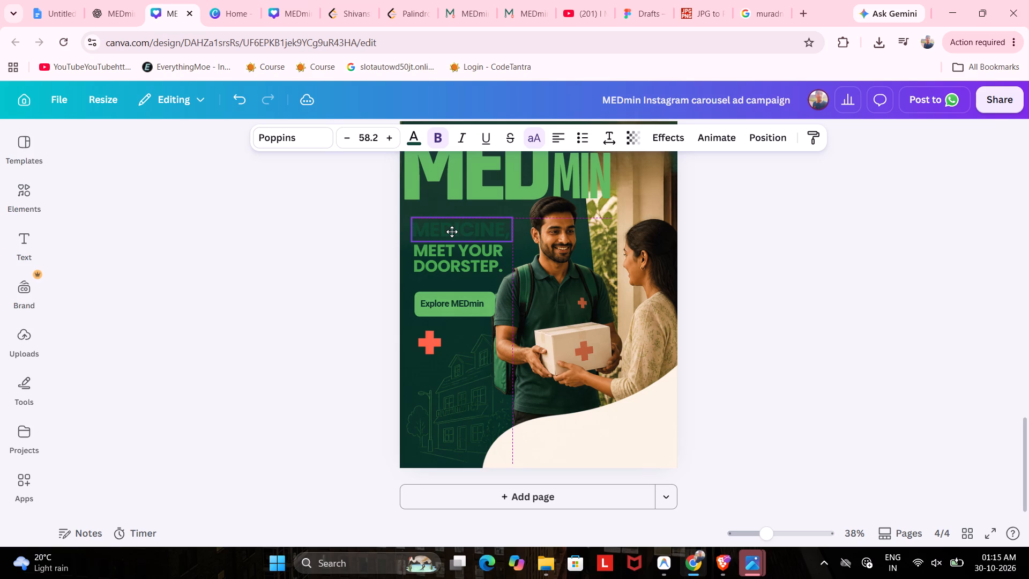
drag(452, 232, 453, 233)
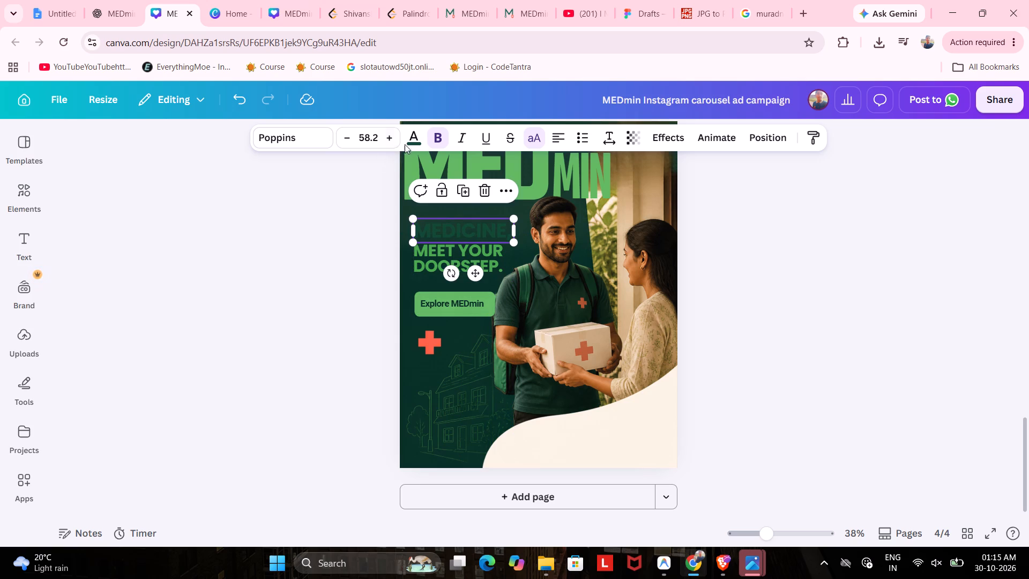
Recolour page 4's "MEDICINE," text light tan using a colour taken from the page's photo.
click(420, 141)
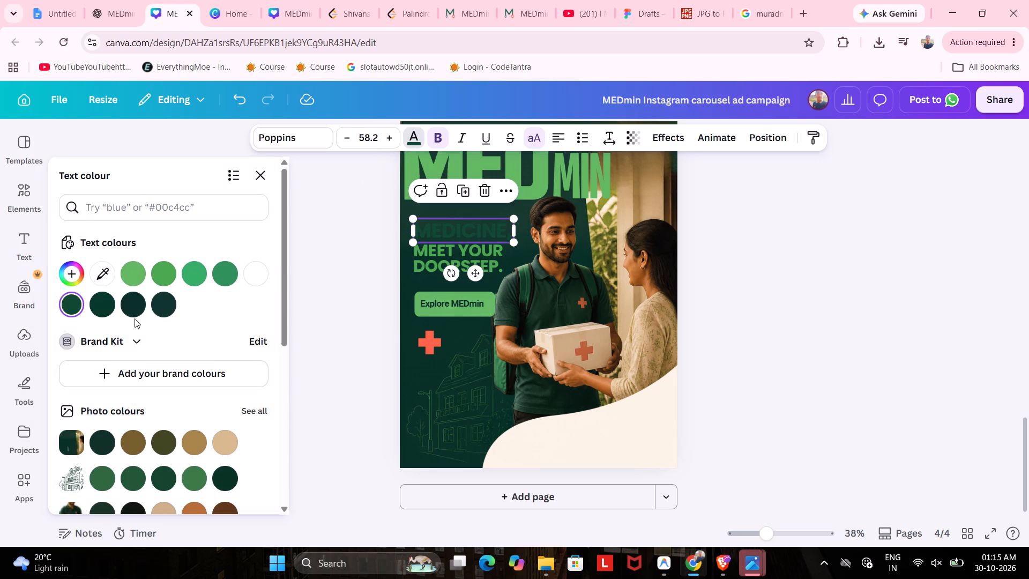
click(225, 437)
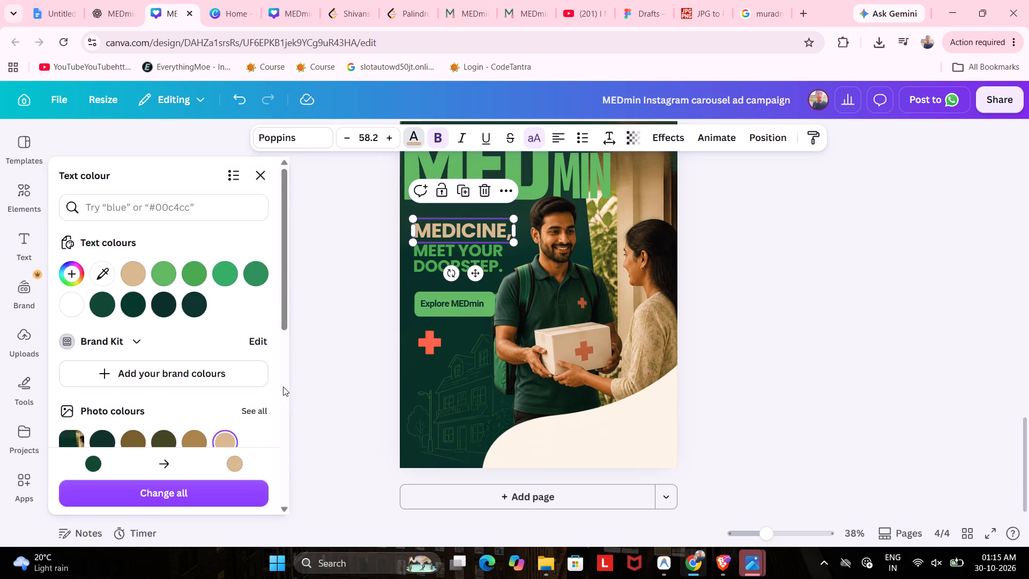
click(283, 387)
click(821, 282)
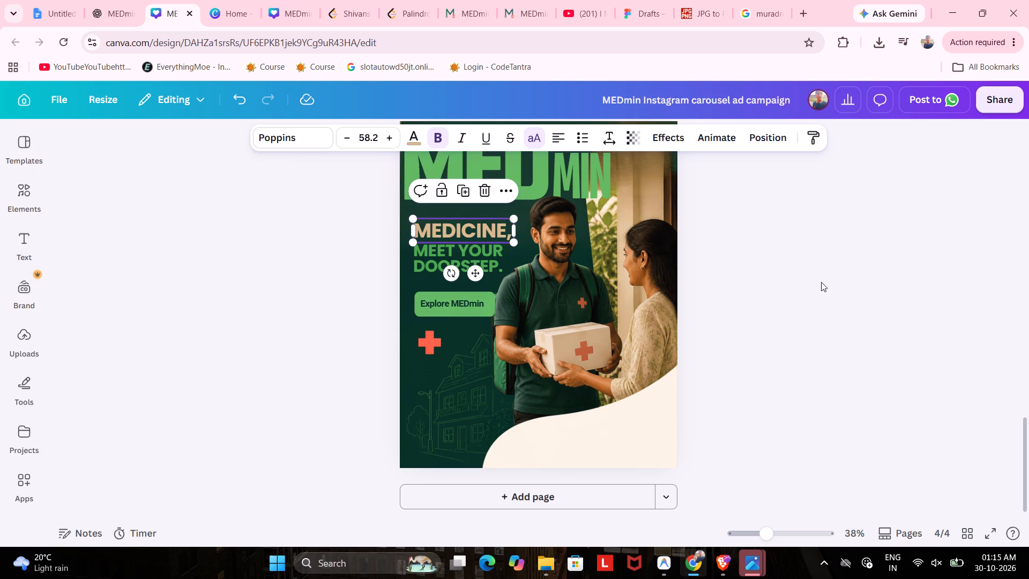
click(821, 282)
Review the carousel pages from page 4 up to page 1 and back, checking the rearranged headlines.
scroll(722, 299, up, 3)
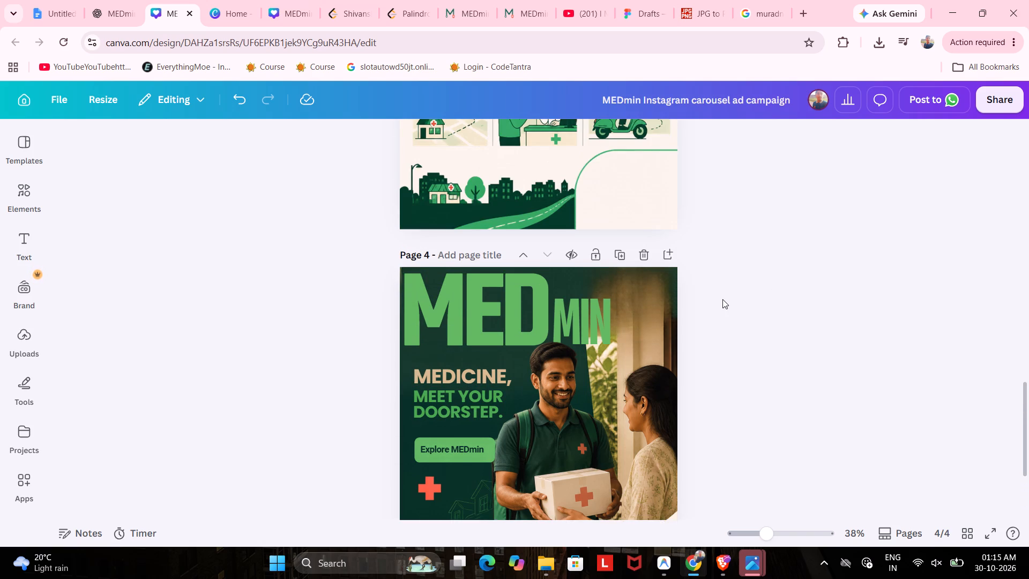
scroll(722, 299, up, 4)
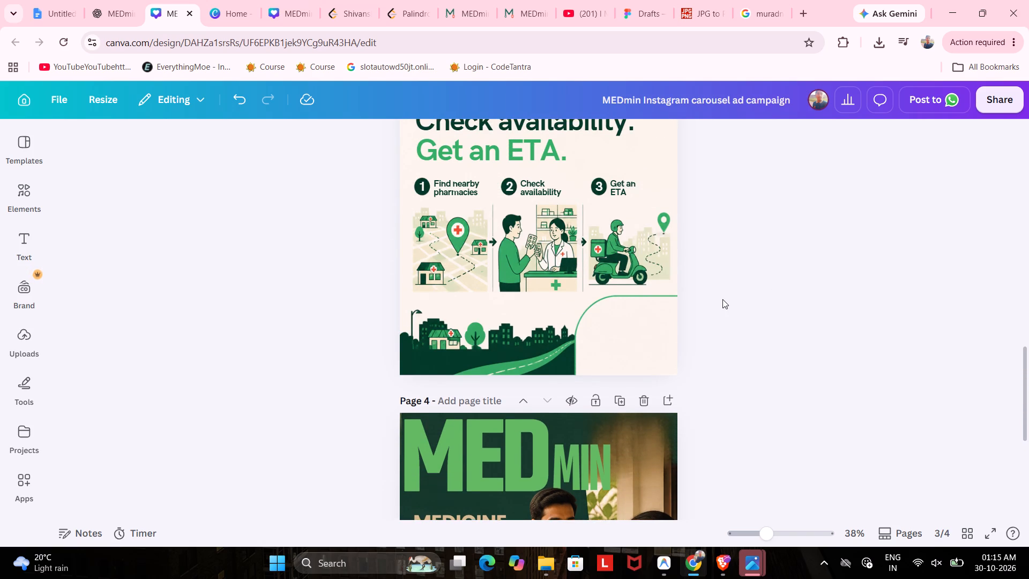
scroll(722, 299, up, 1)
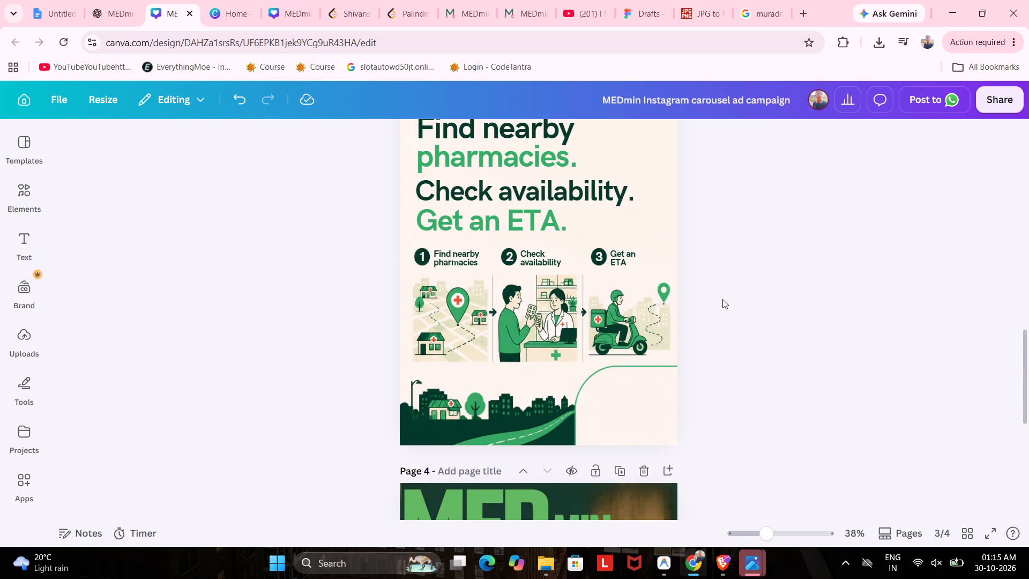
scroll(768, 428, up, 10)
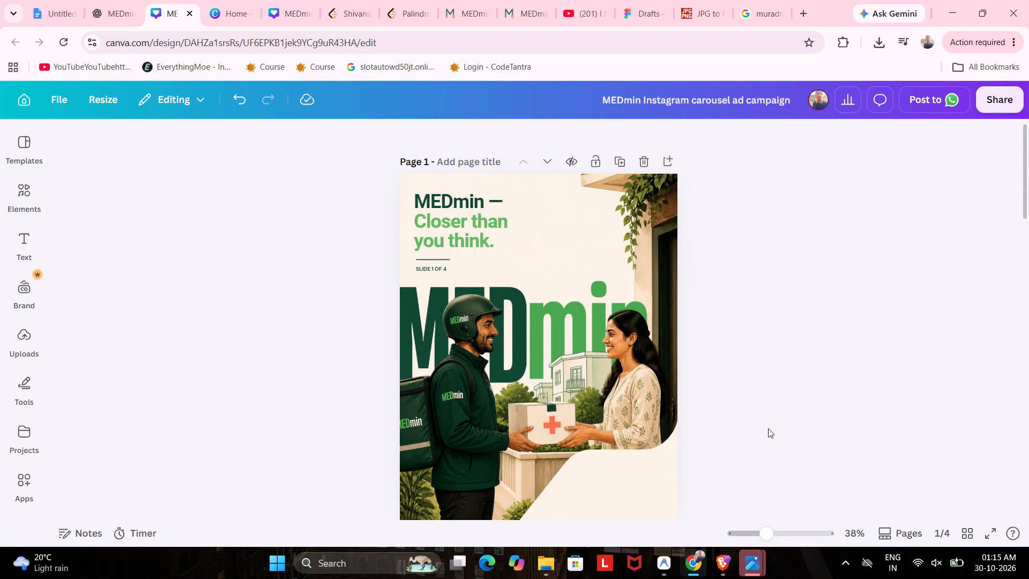
scroll(768, 428, down, 1)
scroll(768, 428, up, 1)
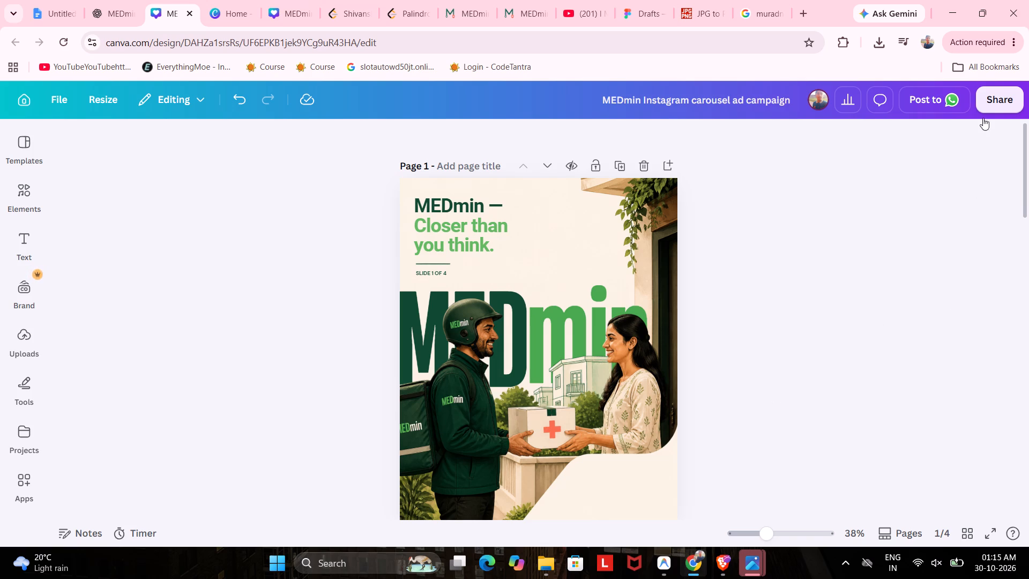
scroll(814, 258, down, 11)
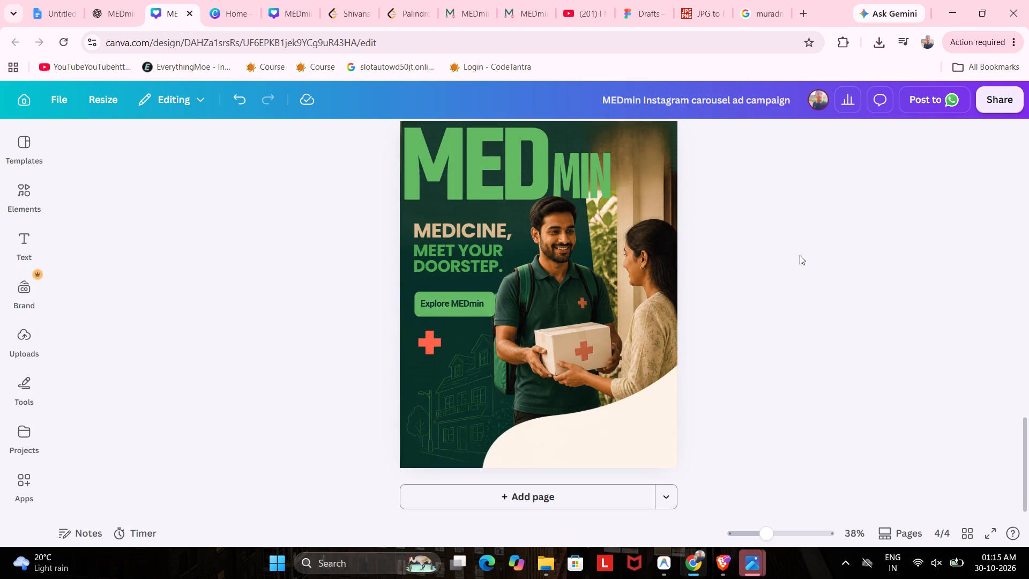
Clear the background photo, texts and graphics from page 4, and delete that page from the carousel.
click(642, 247)
key(Delete)
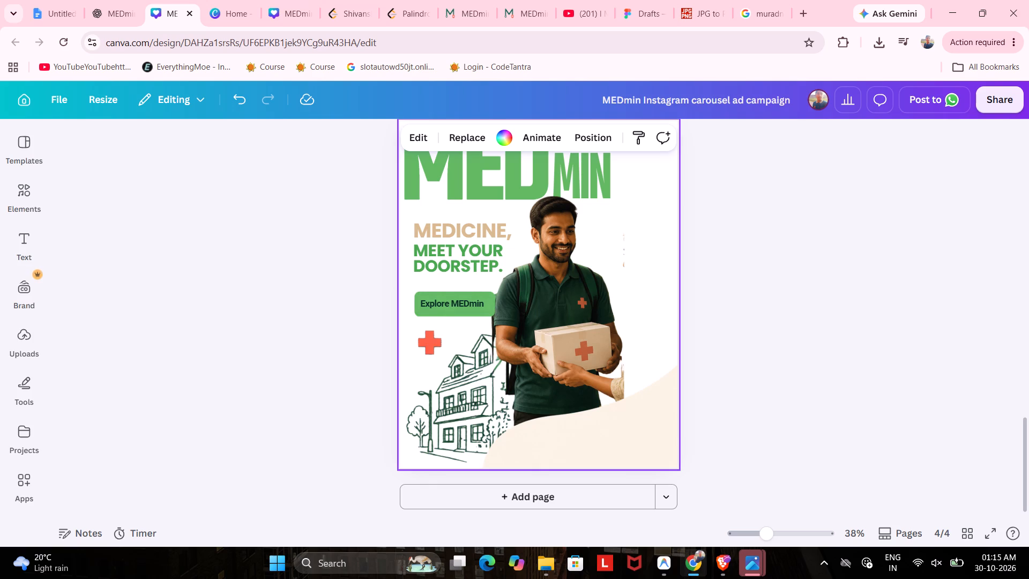
drag(751, 339, 356, 211)
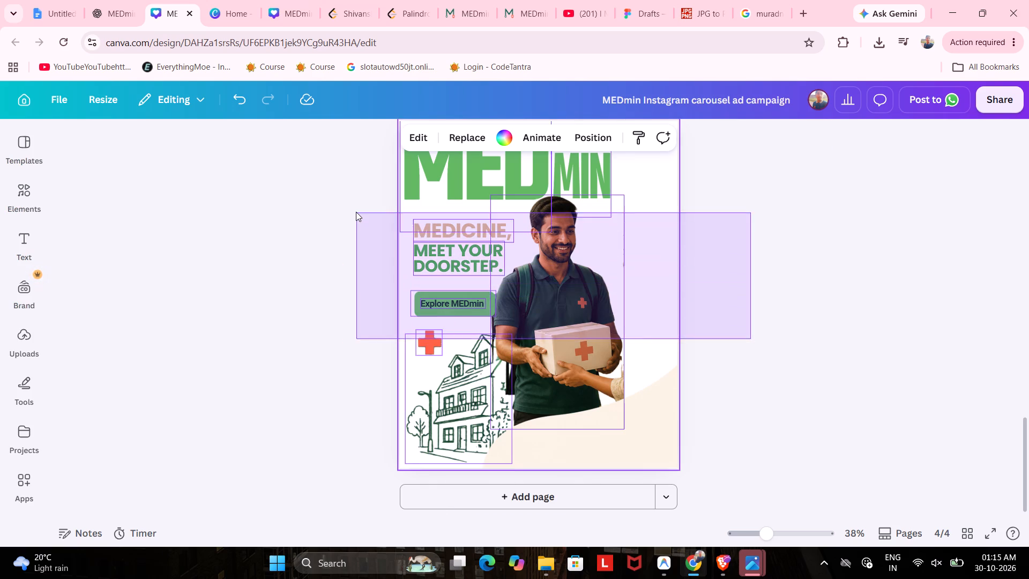
key(Delete)
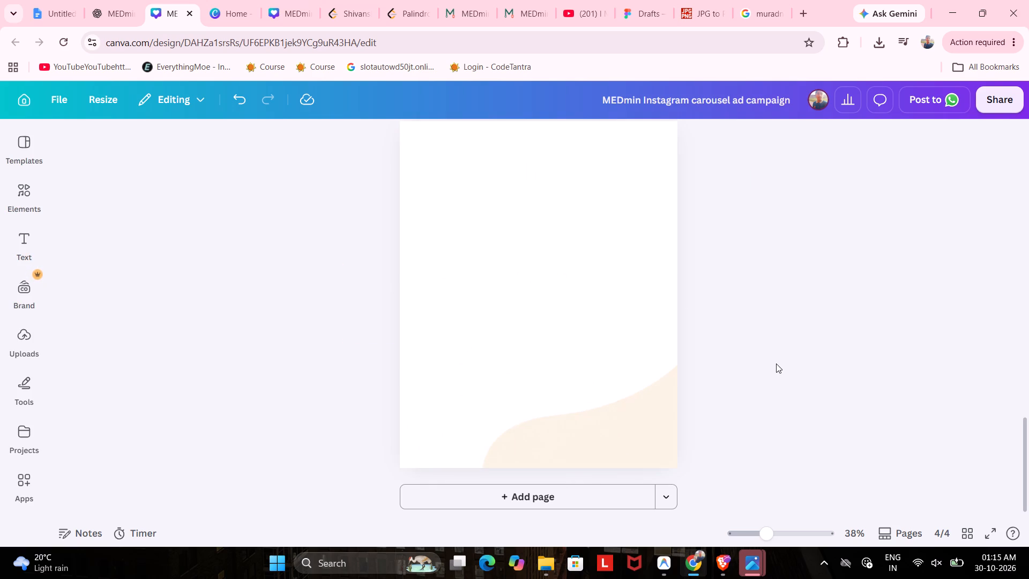
click(649, 331)
key(Delete)
key(Delete)
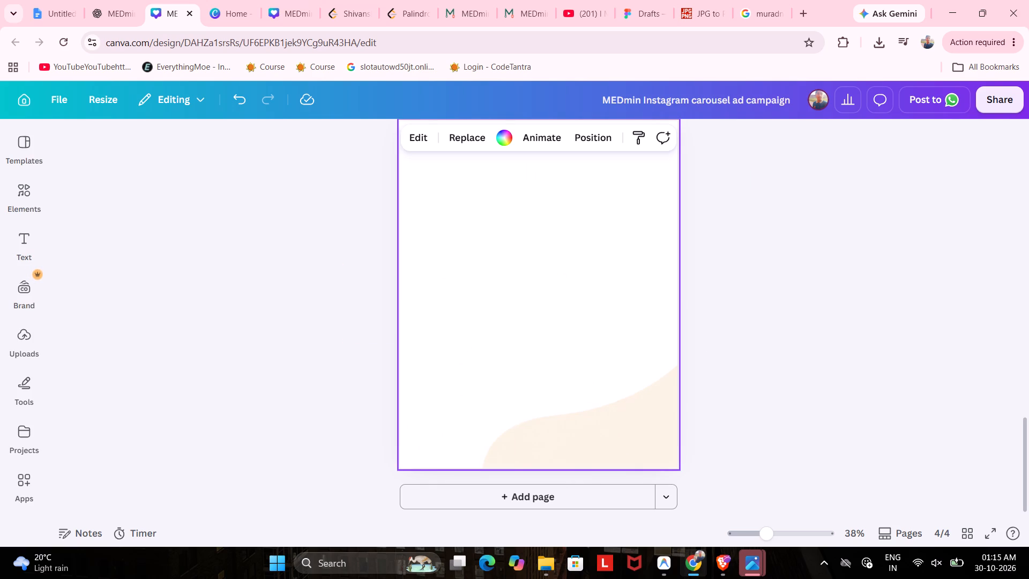
scroll(504, 284, up, 3)
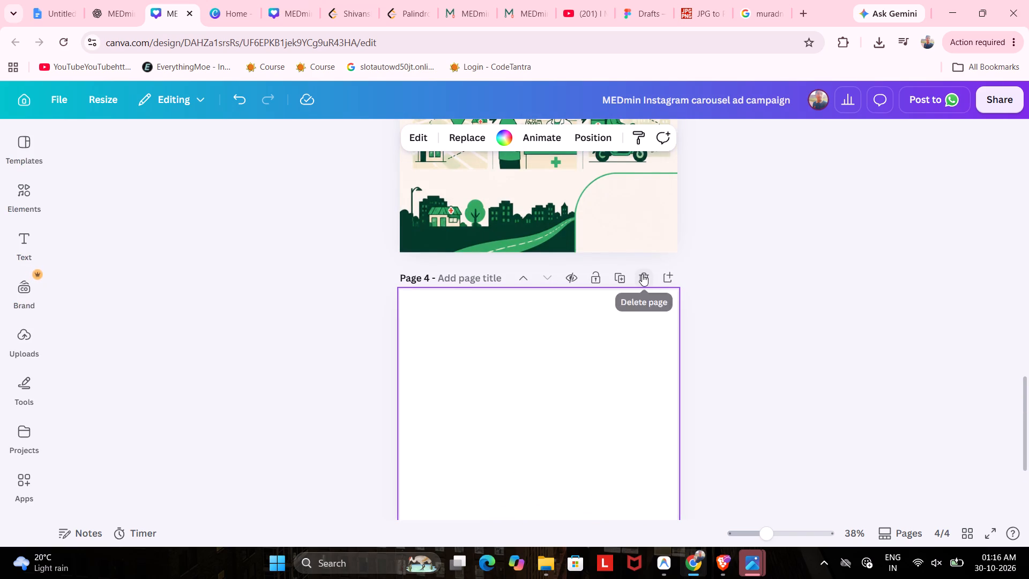
click(642, 274)
Remove the delivery rider on the scooter from page 2.
scroll(519, 318, up, 3)
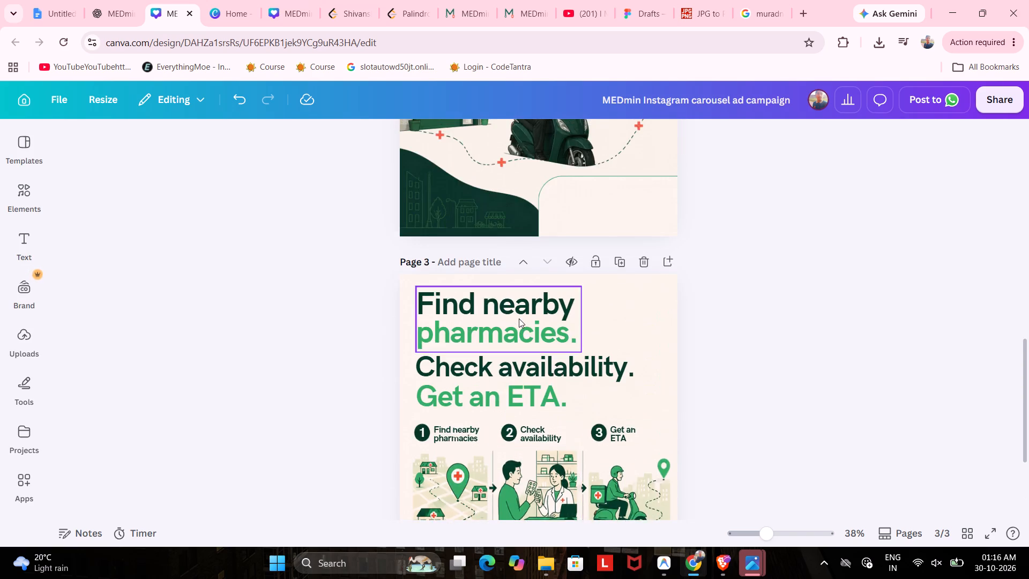
scroll(519, 318, up, 2)
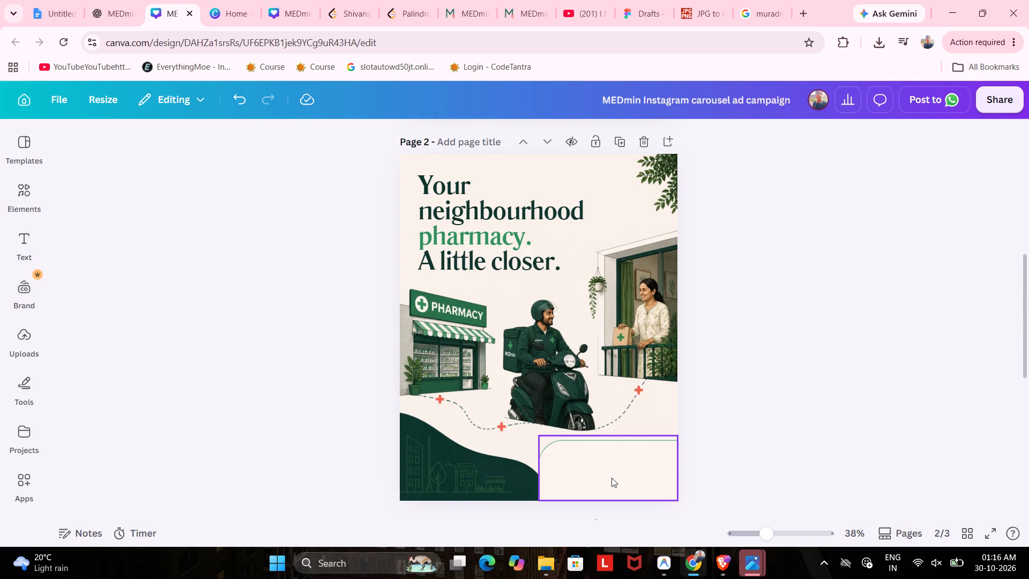
click(555, 386)
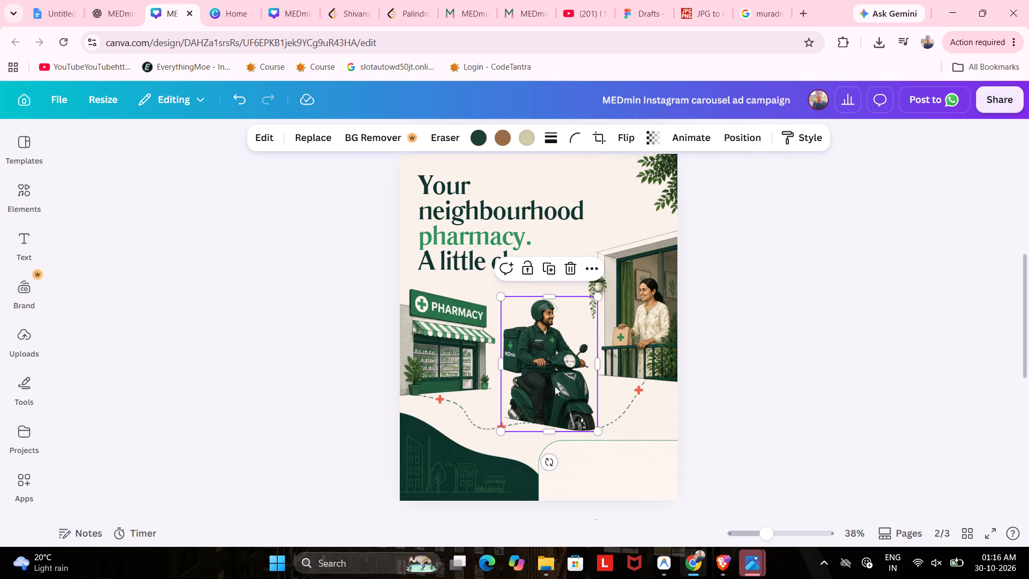
key(Delete)
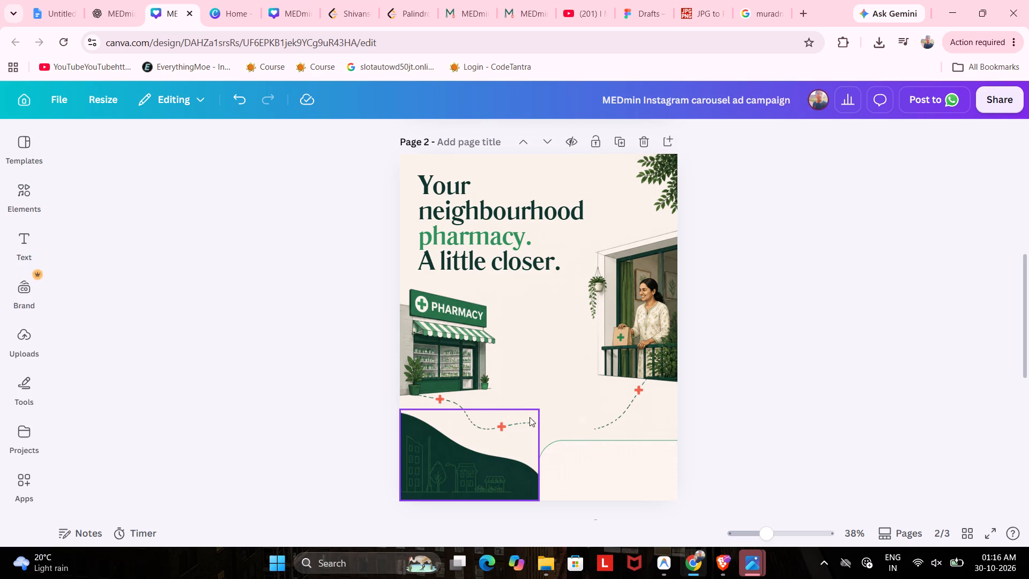
On page 2, enlarge the short dashed route segment and fit it against the red cross at the end of the pharmacy's route line.
drag(538, 420, 538, 421)
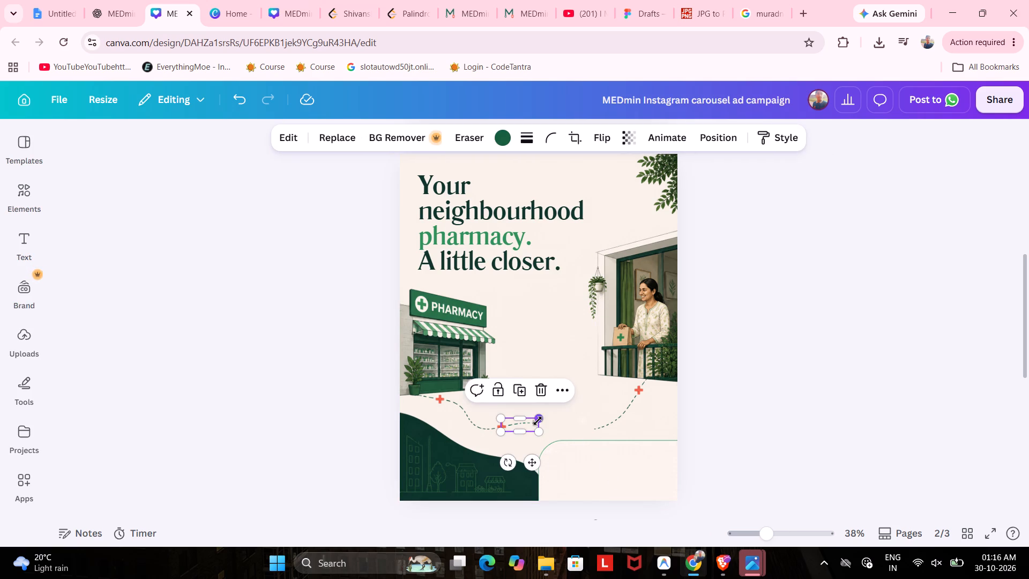
drag(538, 421, 566, 421)
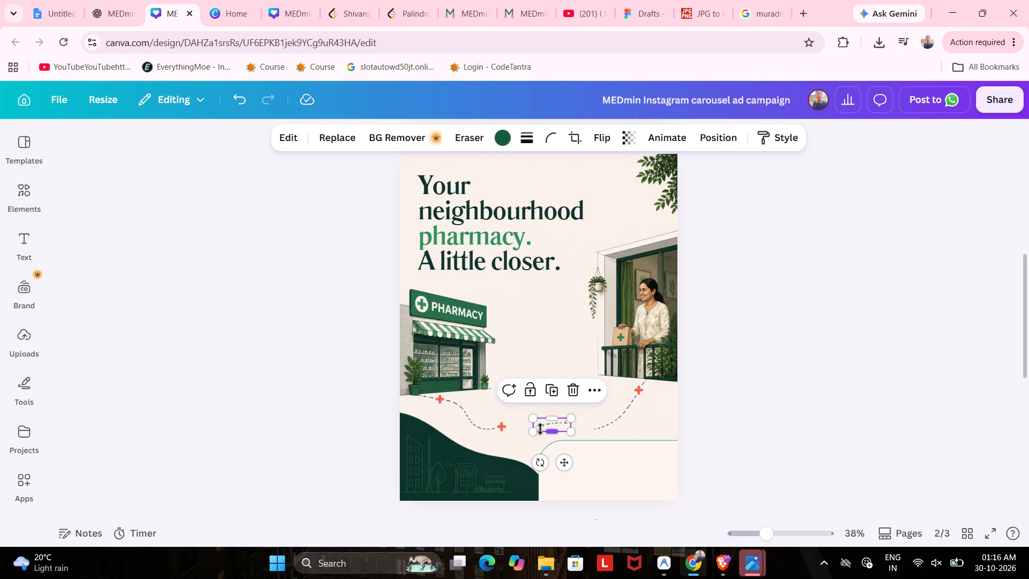
drag(535, 431, 508, 434)
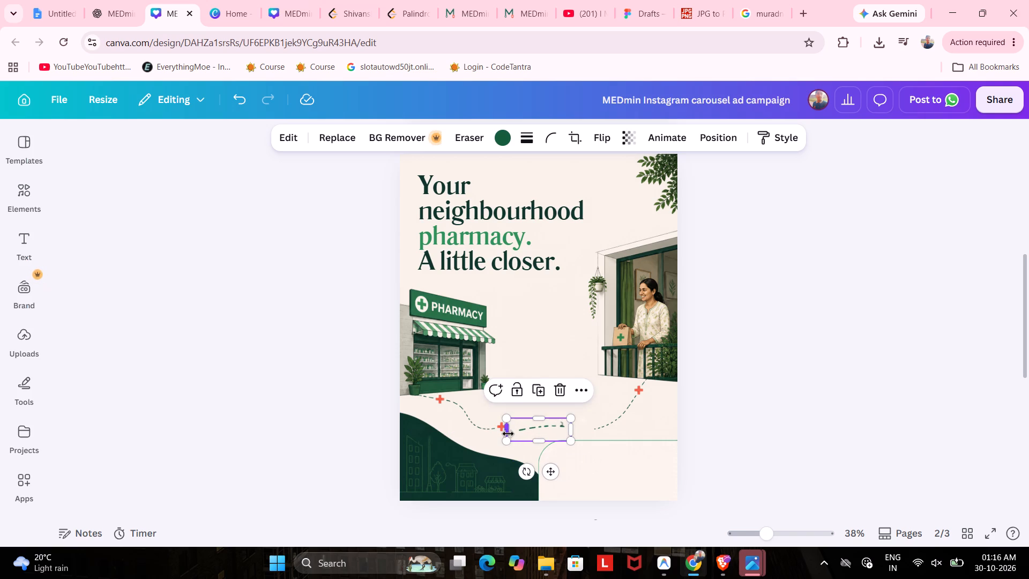
drag(528, 427, 523, 421)
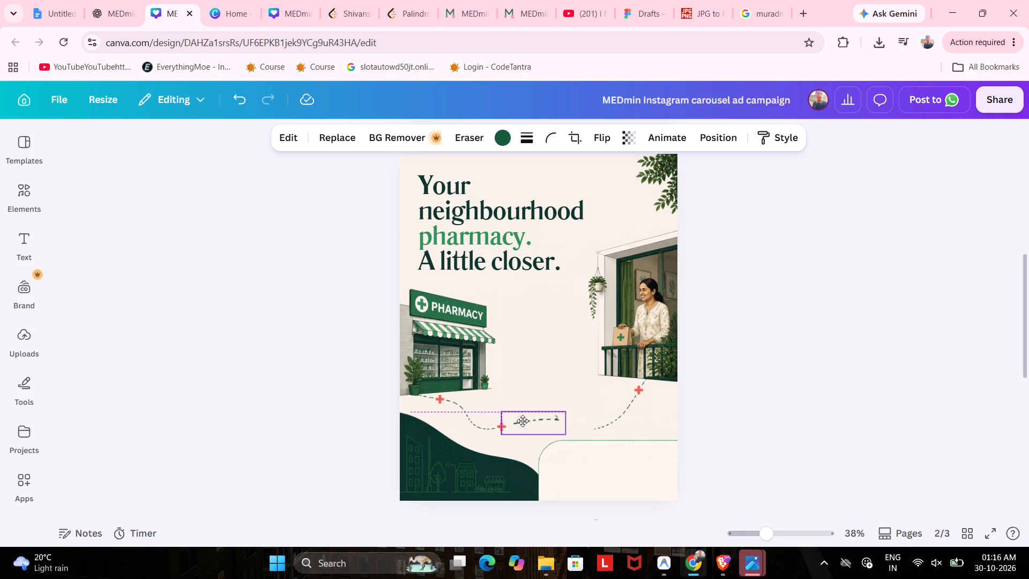
drag(523, 421, 519, 423)
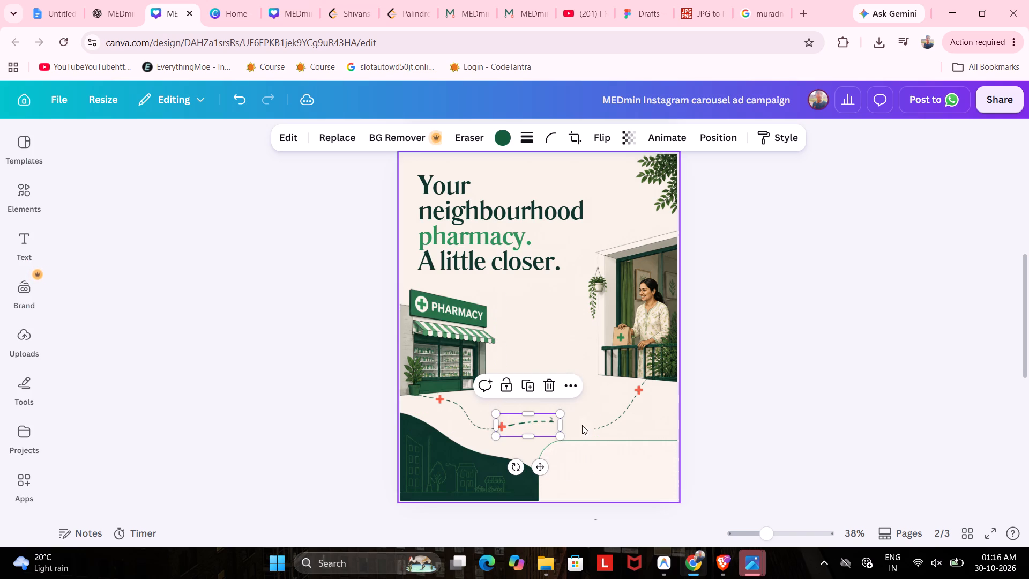
Shift the curved dashed line over to meet the short segment, and place its red cross at the curve's upper end below the balcony.
drag(598, 425, 567, 420)
click(569, 411)
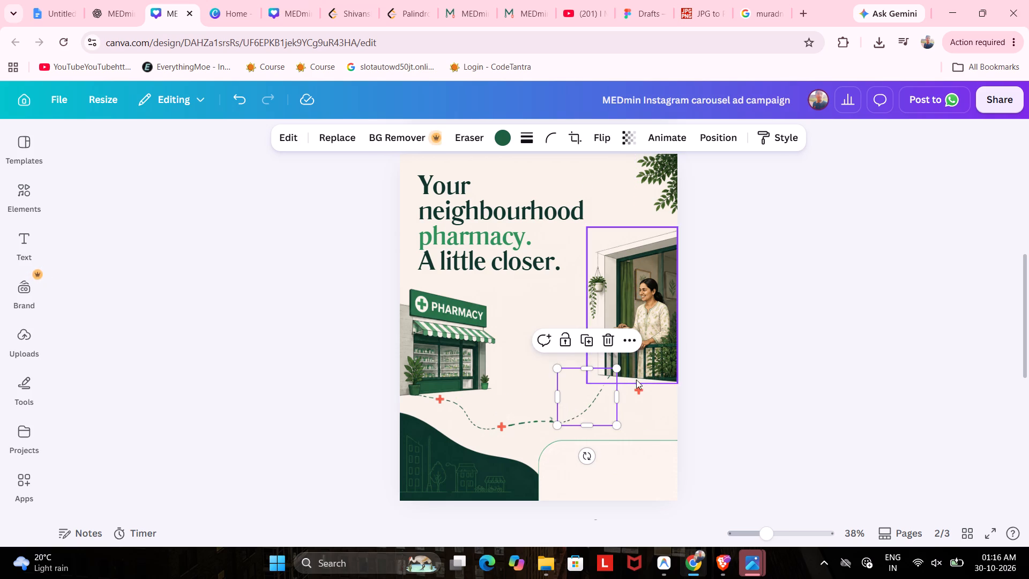
drag(638, 387, 609, 380)
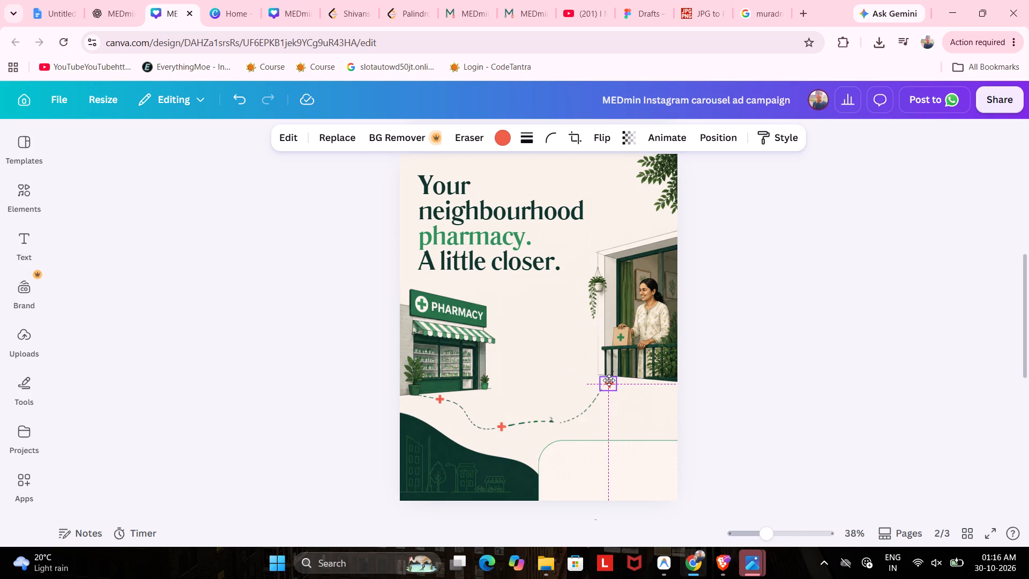
drag(609, 380, 606, 380)
drag(606, 380, 608, 380)
click(755, 372)
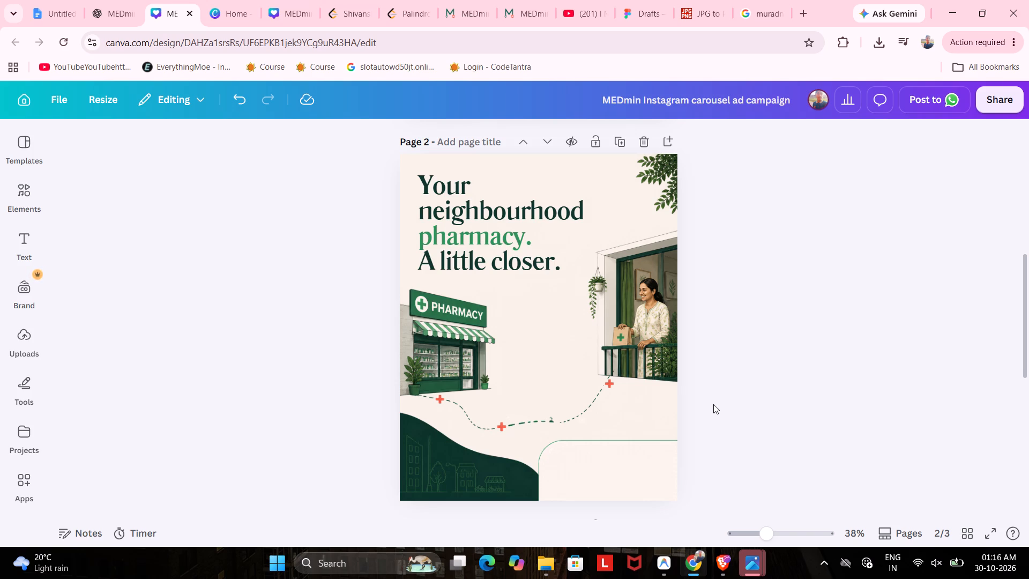
Look through the three remaining carousel pages to check the overall layout.
scroll(713, 404, up, 1)
scroll(713, 404, down, 7)
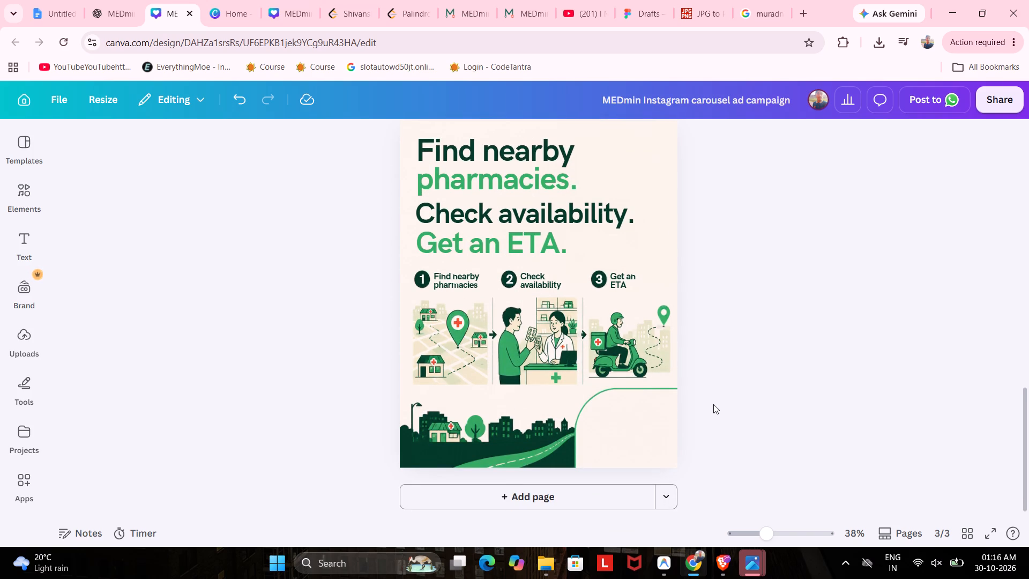
scroll(713, 404, up, 9)
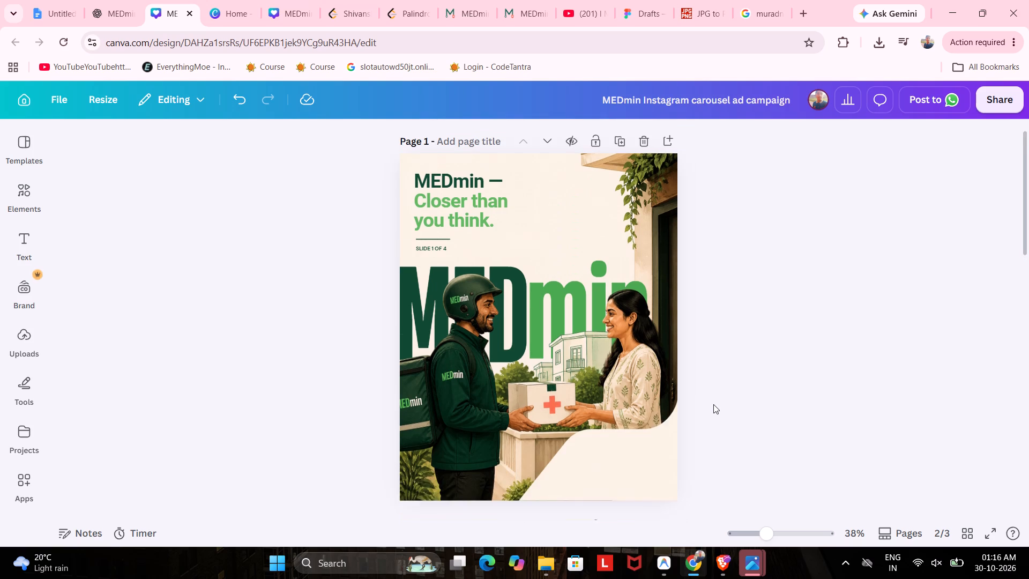
scroll(713, 404, down, 1)
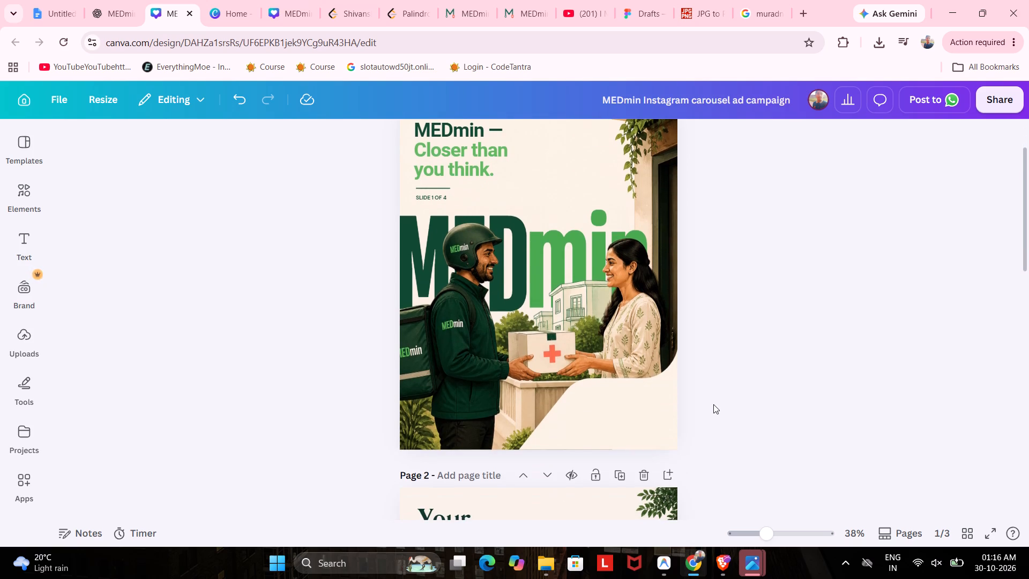
scroll(713, 404, down, 3)
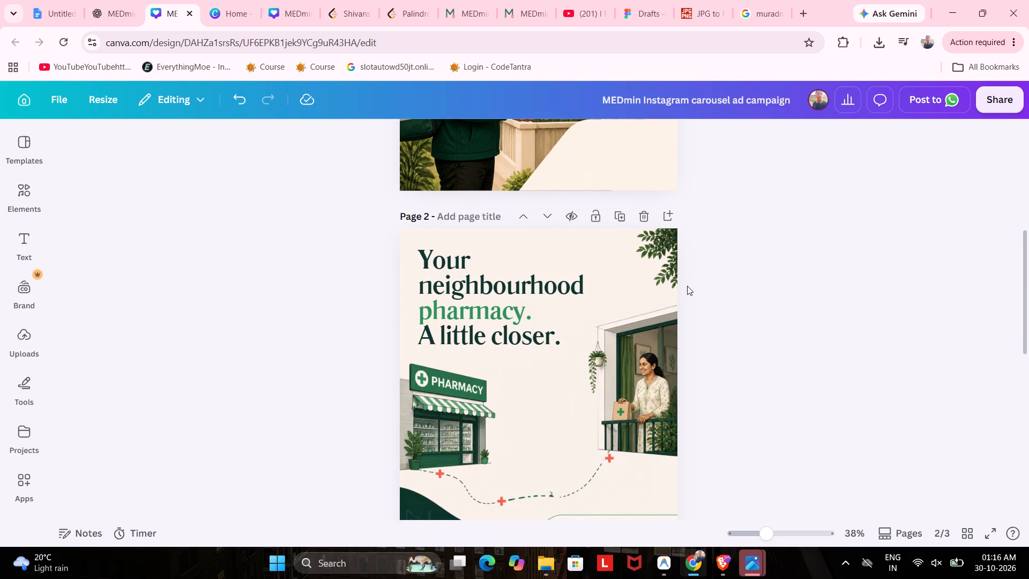
Download all pages of the carousel as a PDF with the Digital preset.
click(991, 100)
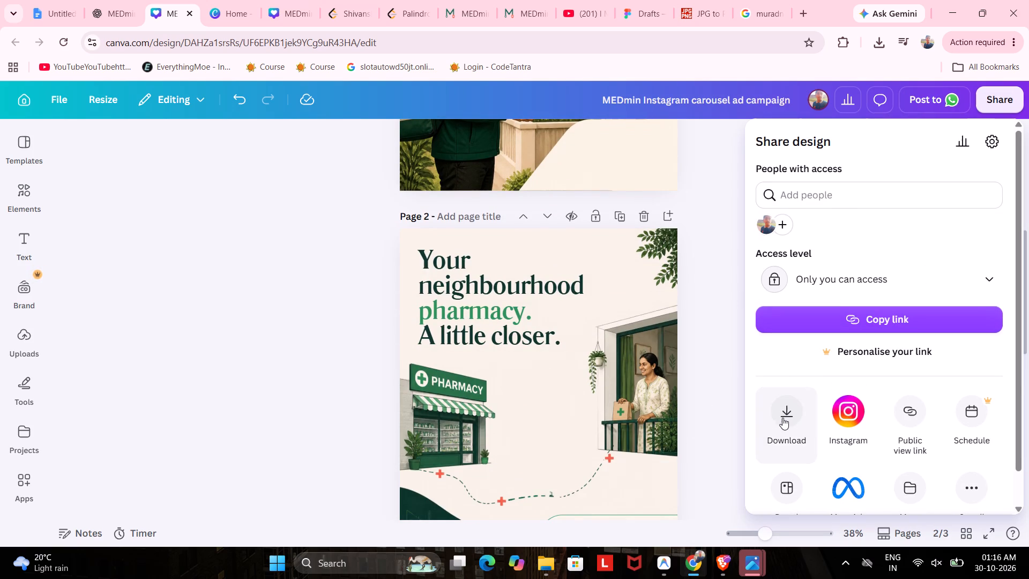
click(782, 418)
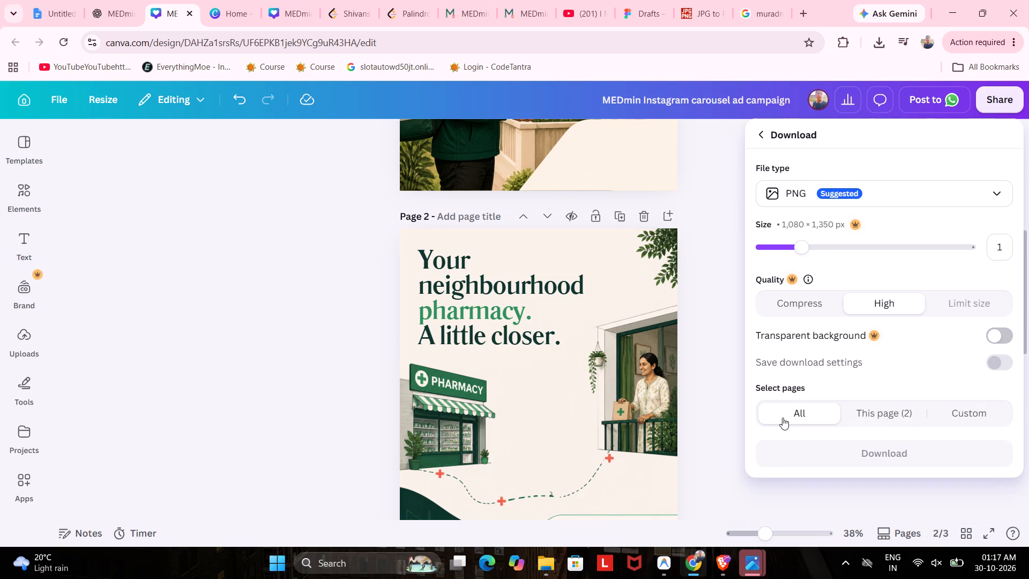
click(955, 187)
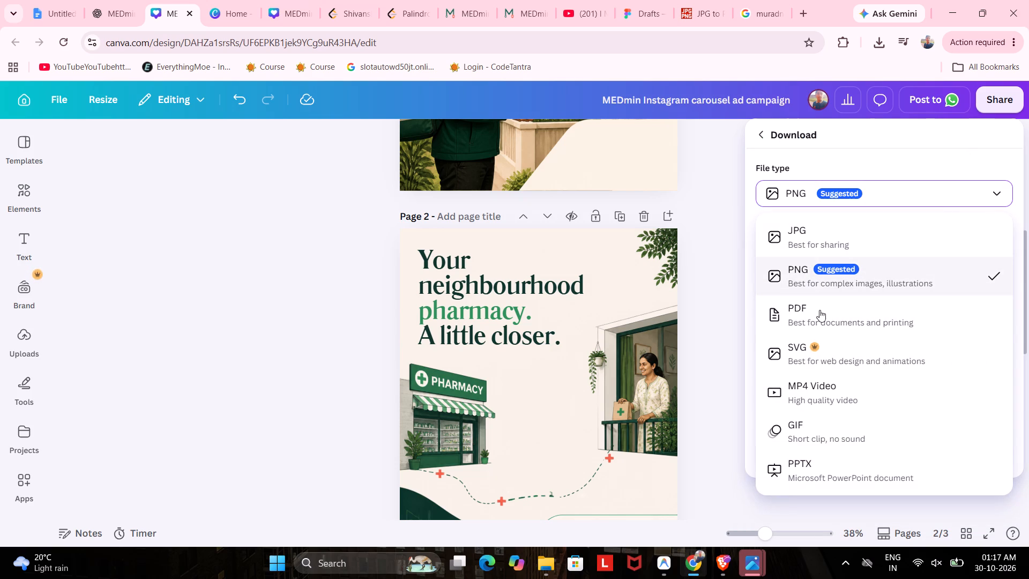
click(822, 313)
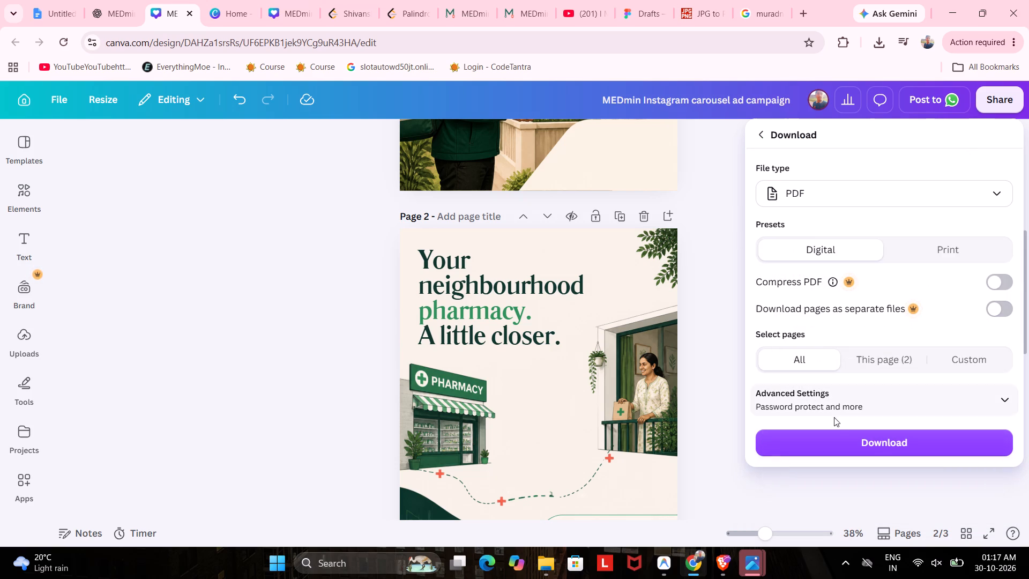
click(842, 438)
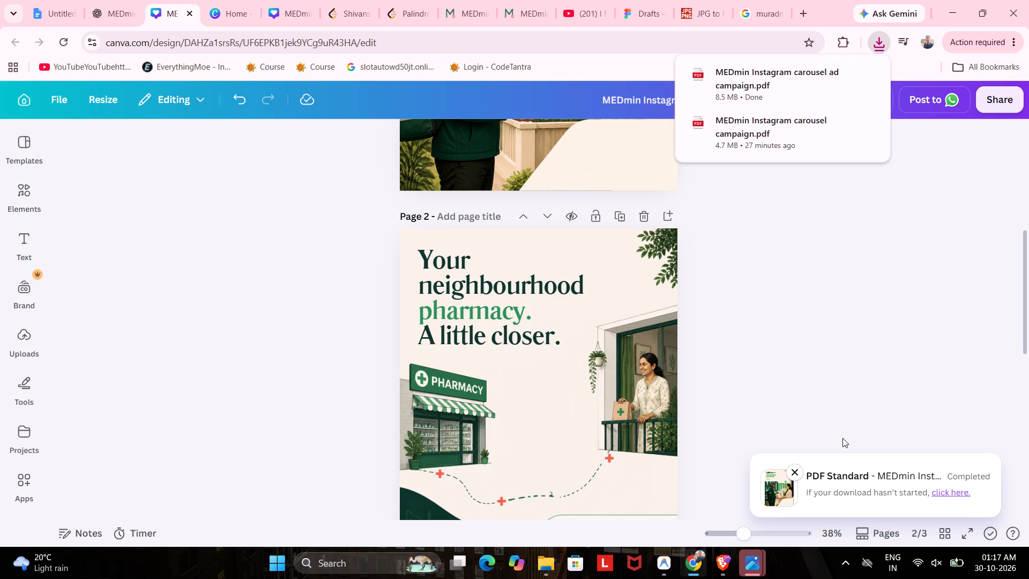
Look through the three carousel pages again for anything that still needs fixing.
scroll(842, 438, down, 1)
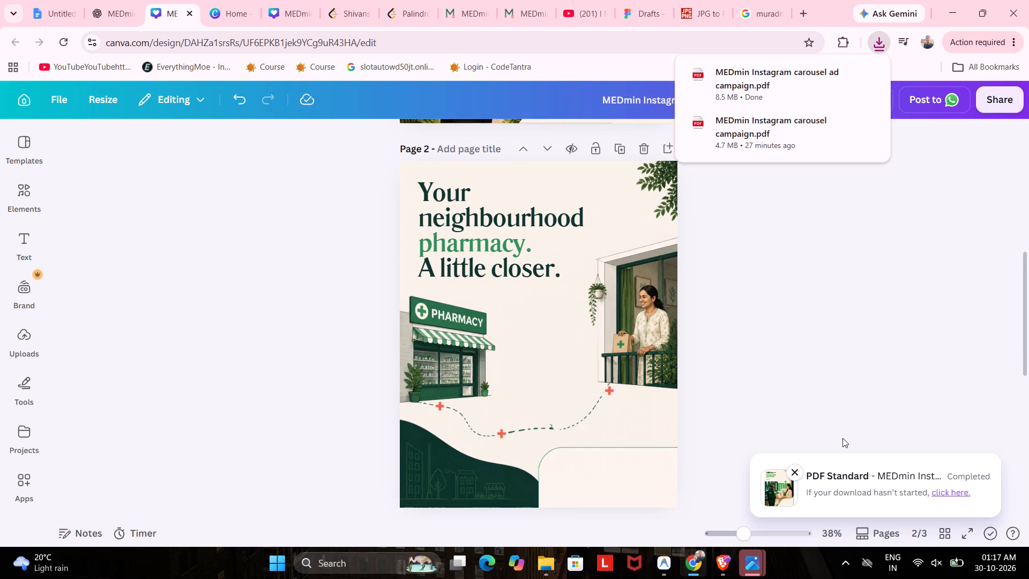
scroll(842, 438, down, 4)
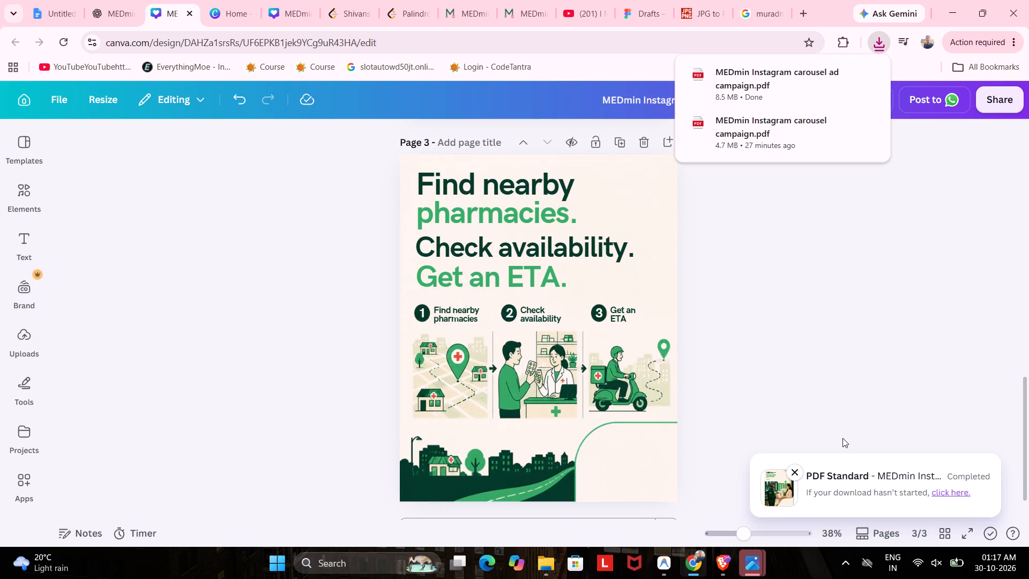
scroll(842, 438, up, 8)
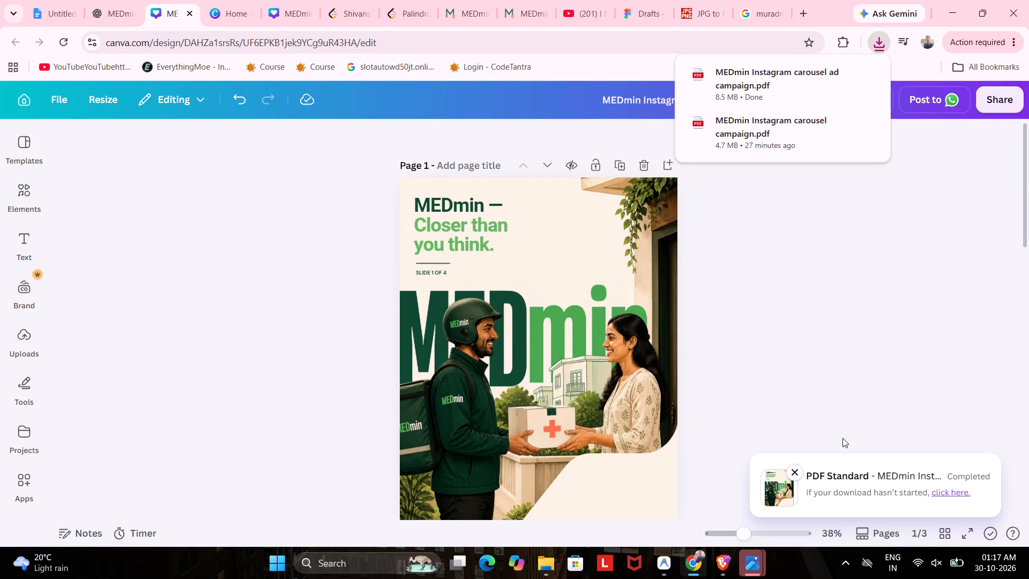
scroll(842, 438, down, 1)
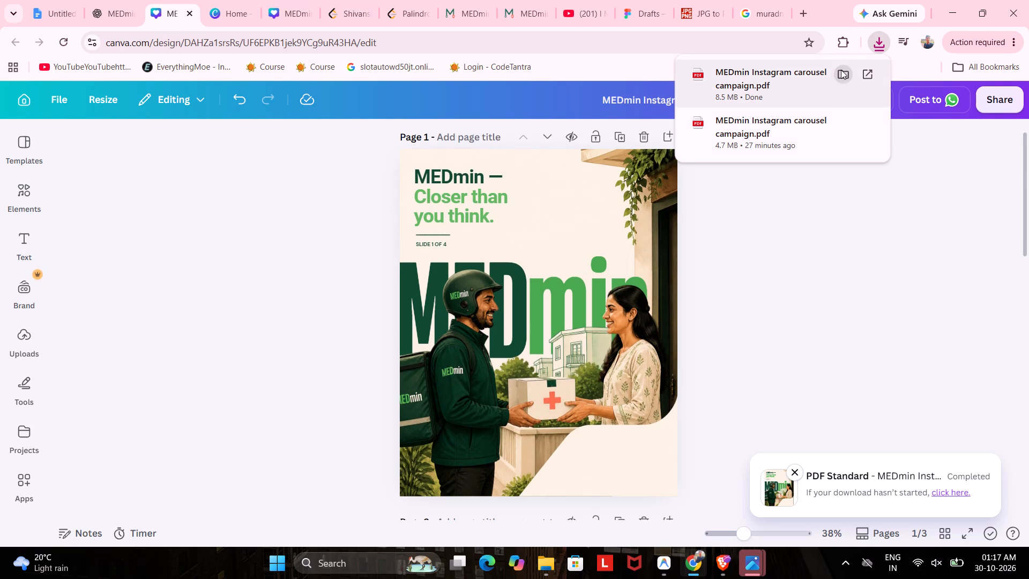
Switch to File Explorer and delete the "MEDmin Instagram carousel ad campaign" PDF from the Downloads folder.
click(539, 578)
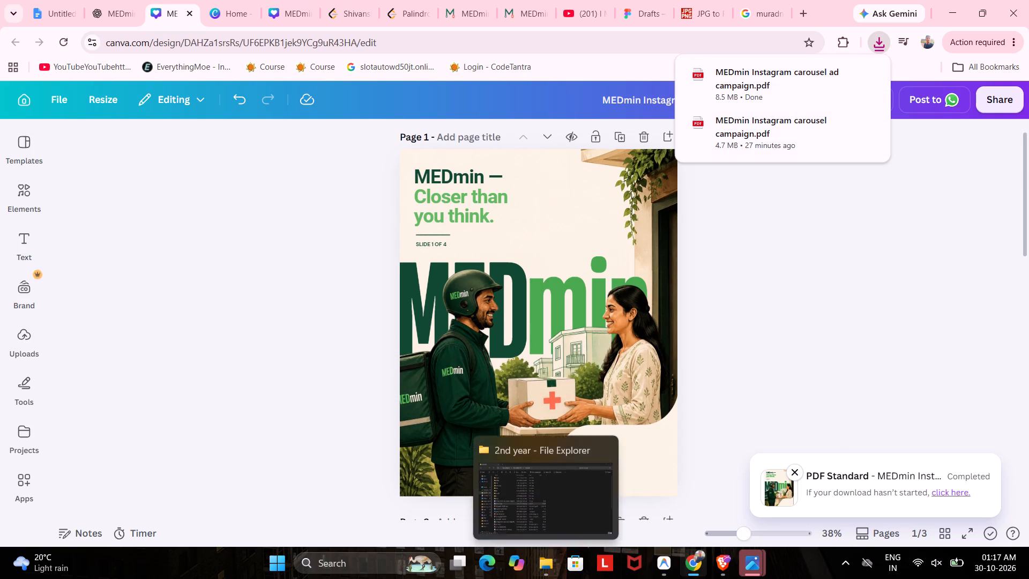
scroll(57, 136, up, 1)
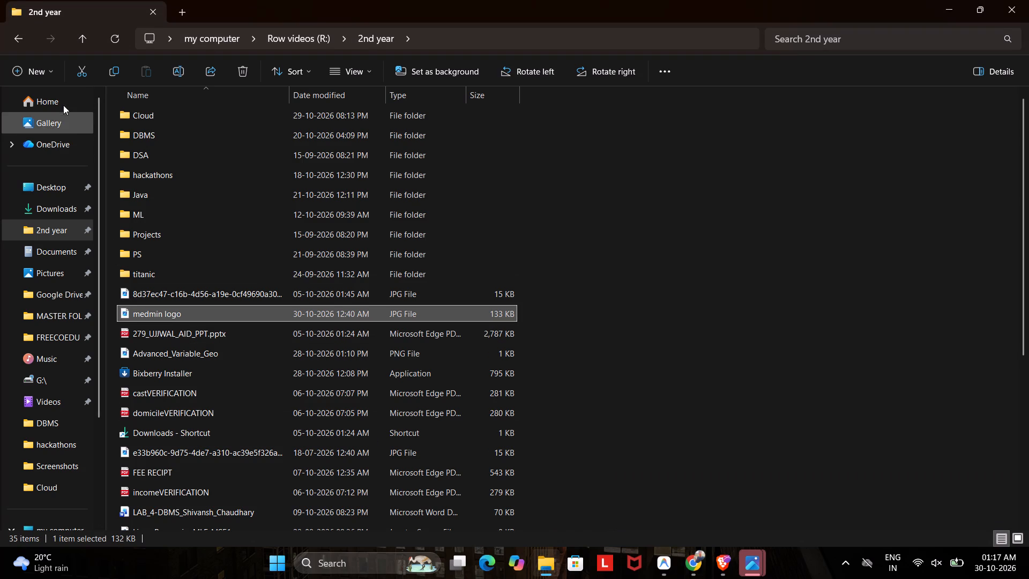
click(63, 102)
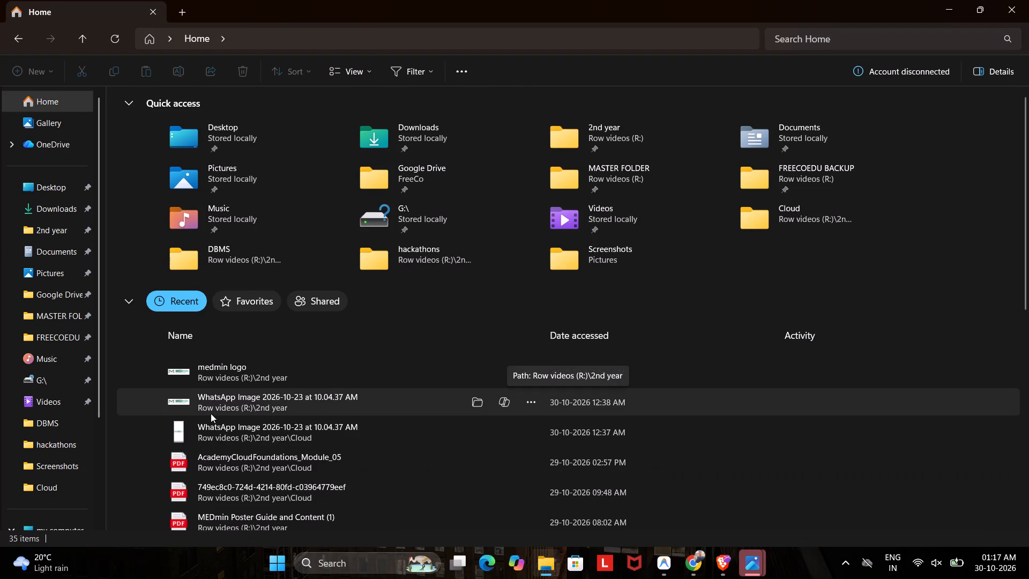
click(57, 205)
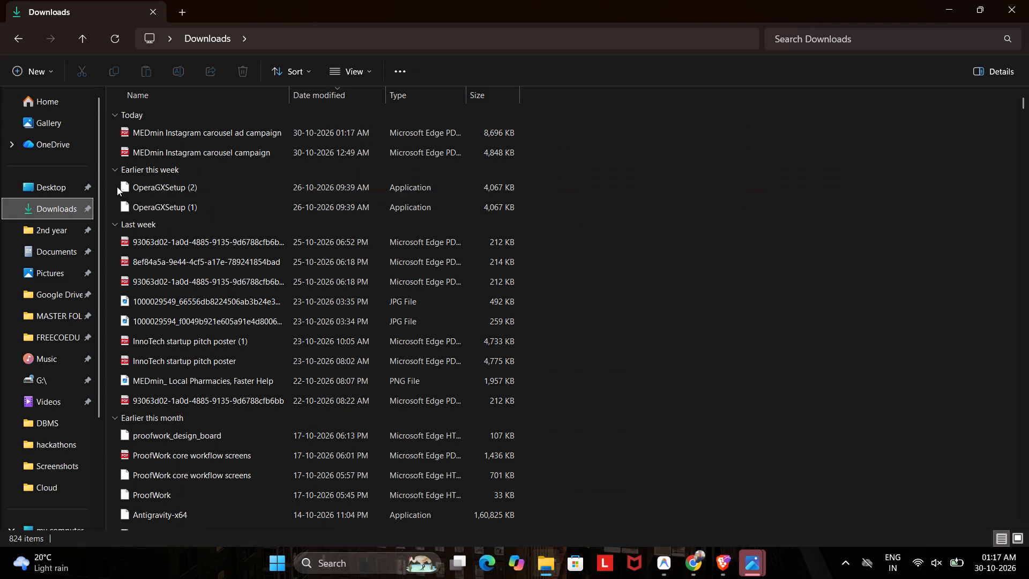
click(221, 141)
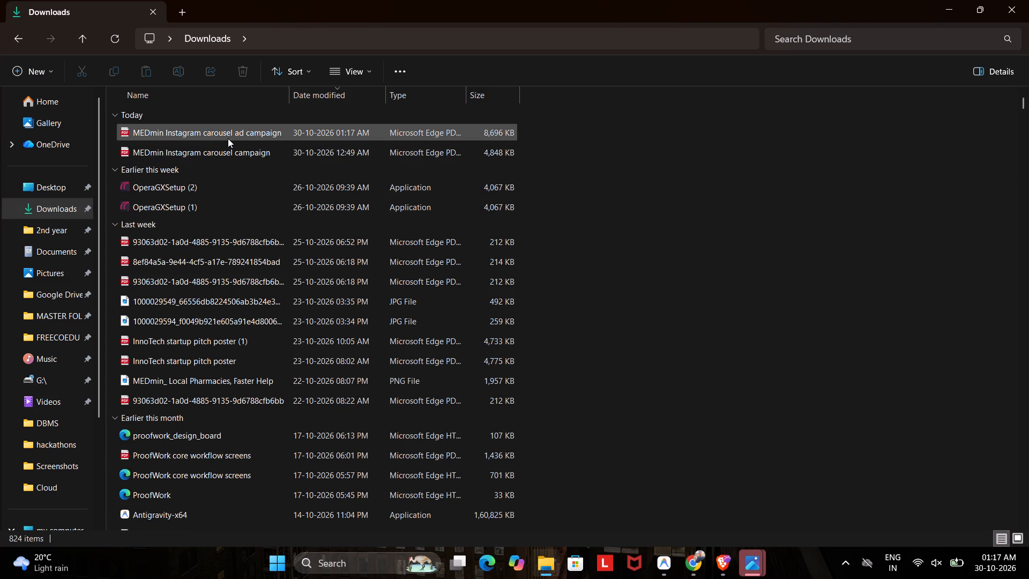
click(228, 138)
key(Delete)
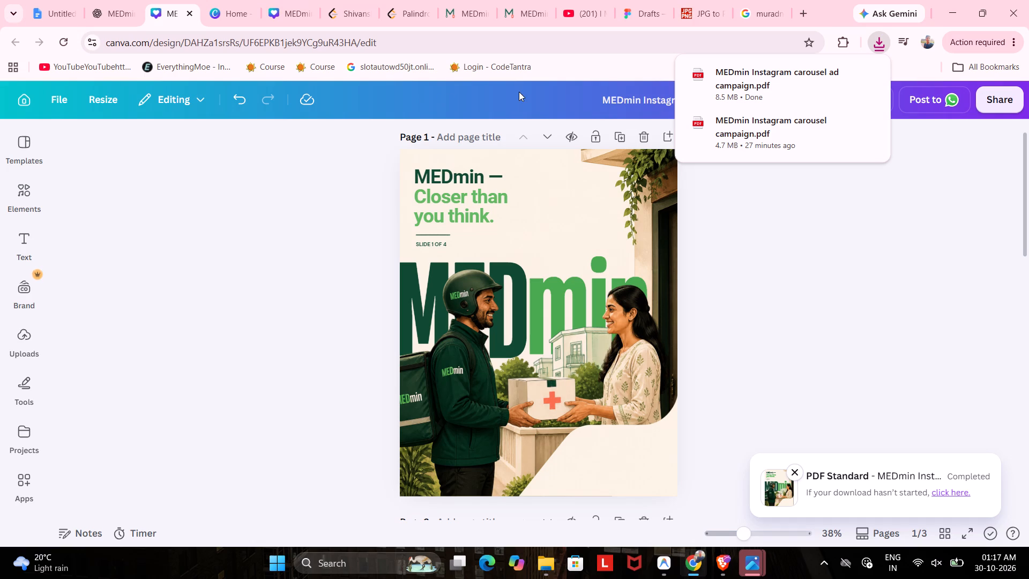
Back in Canva, remove the small "SLIDE 1 OF 4" label below the headline on page 1.
click(743, 255)
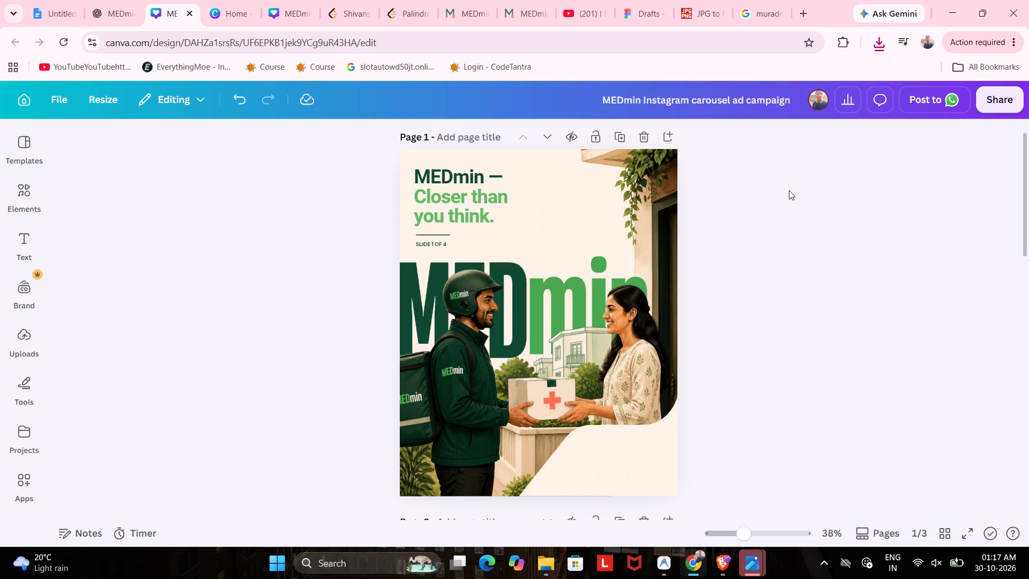
click(437, 243)
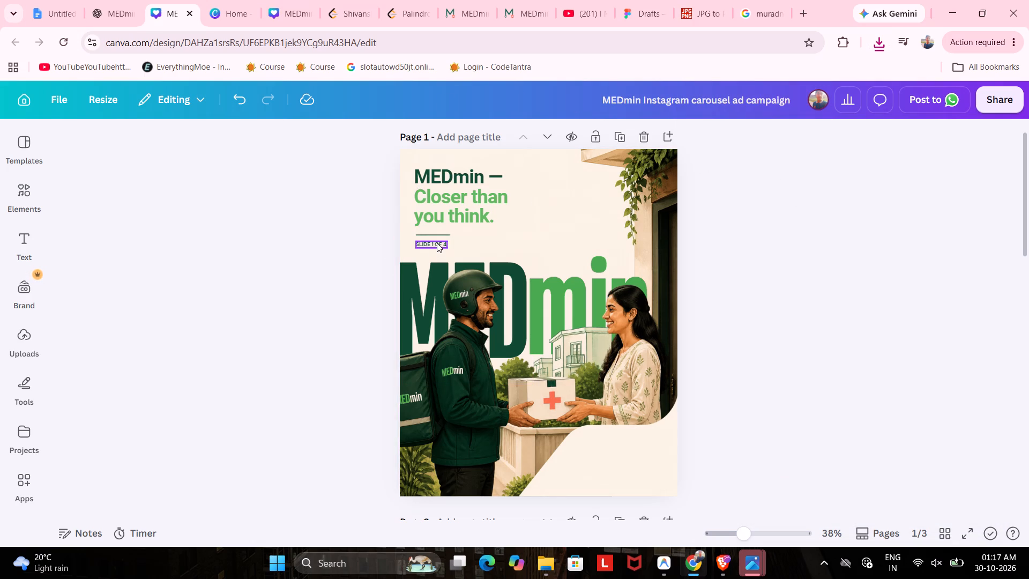
key(Delete)
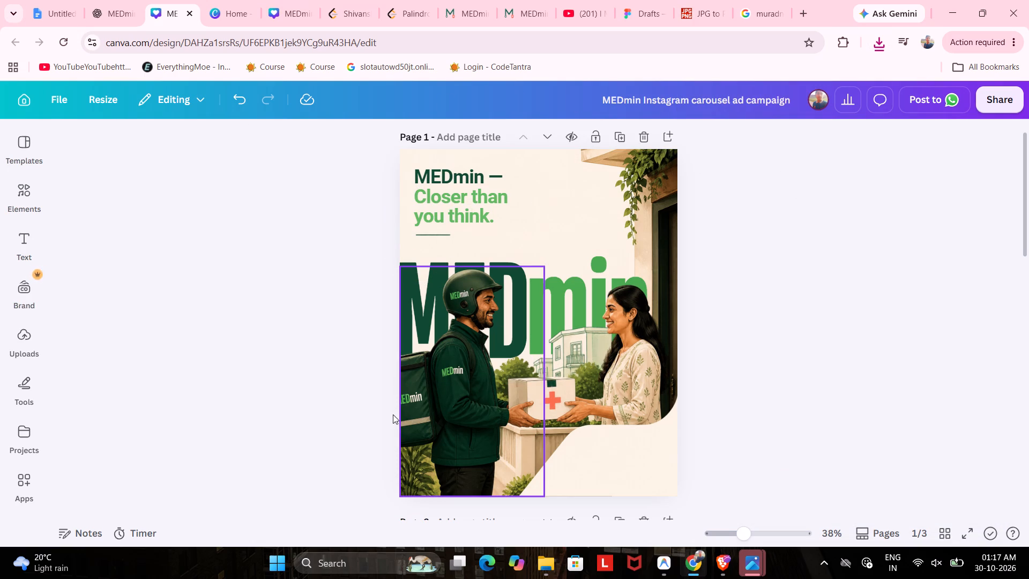
Recheck the three pages and download all of them again as a PDF with the Digital preset.
scroll(271, 393, up, 1)
scroll(271, 393, down, 1)
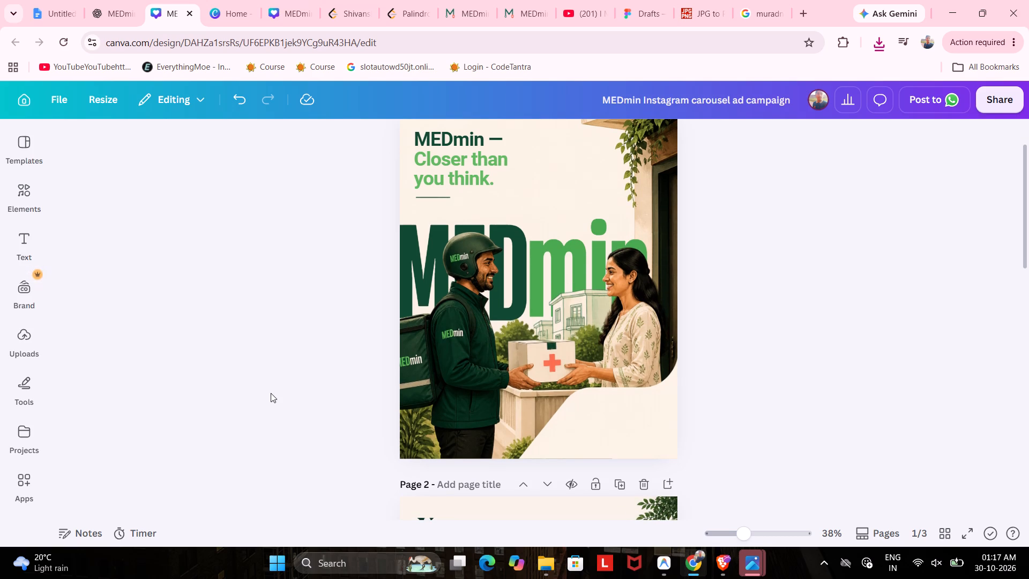
scroll(271, 393, down, 4)
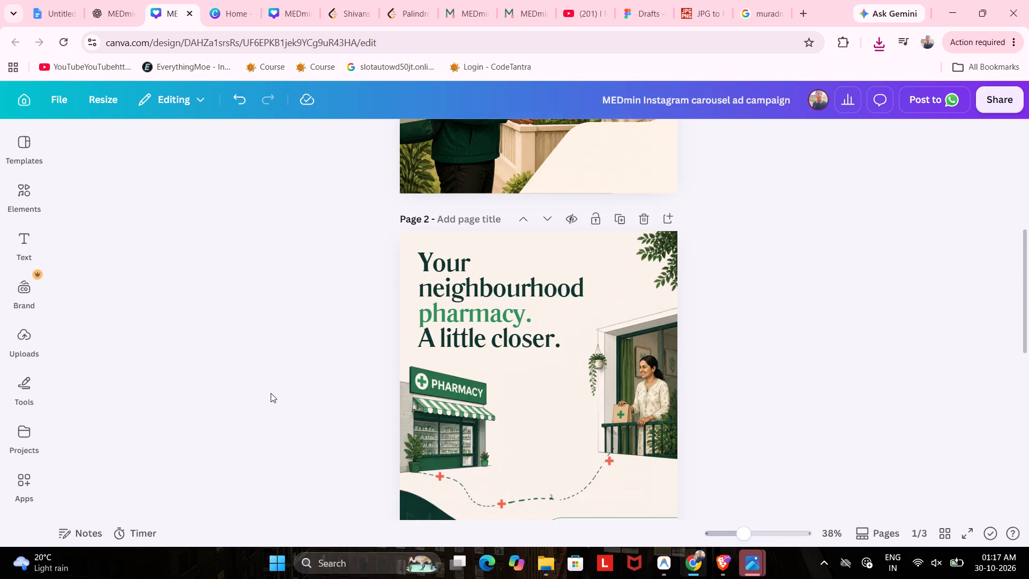
scroll(271, 393, down, 5)
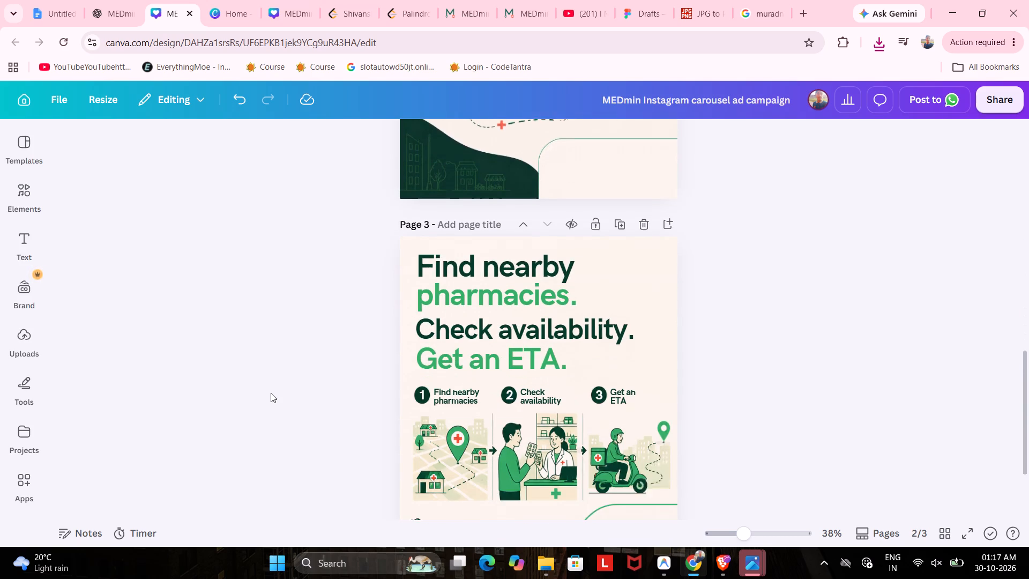
click(993, 109)
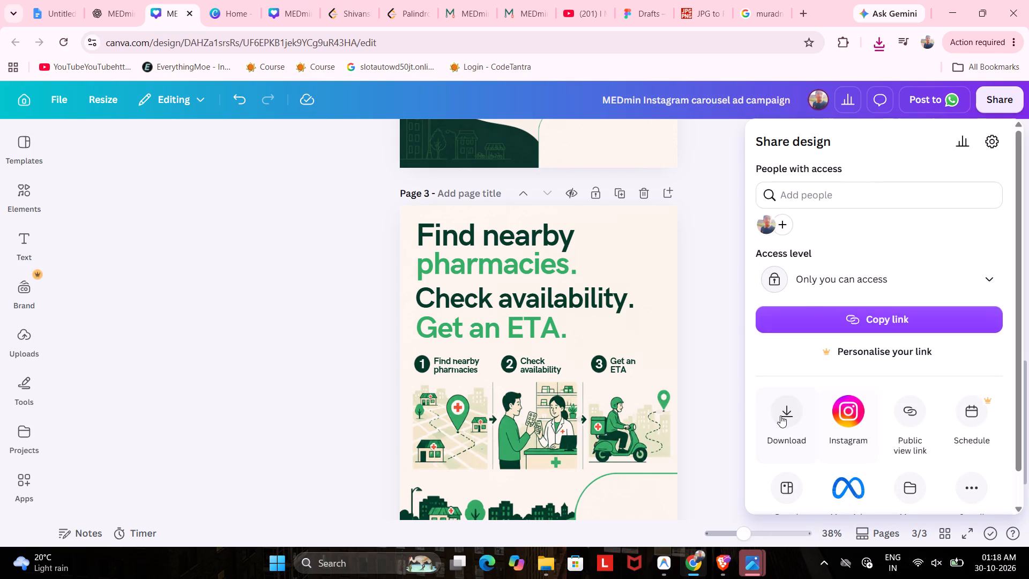
click(780, 415)
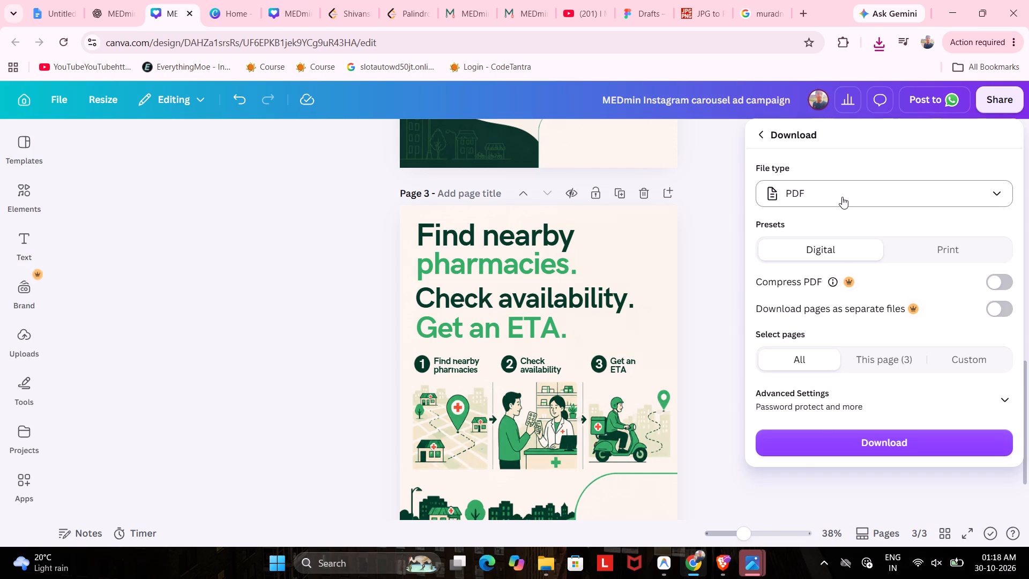
click(798, 443)
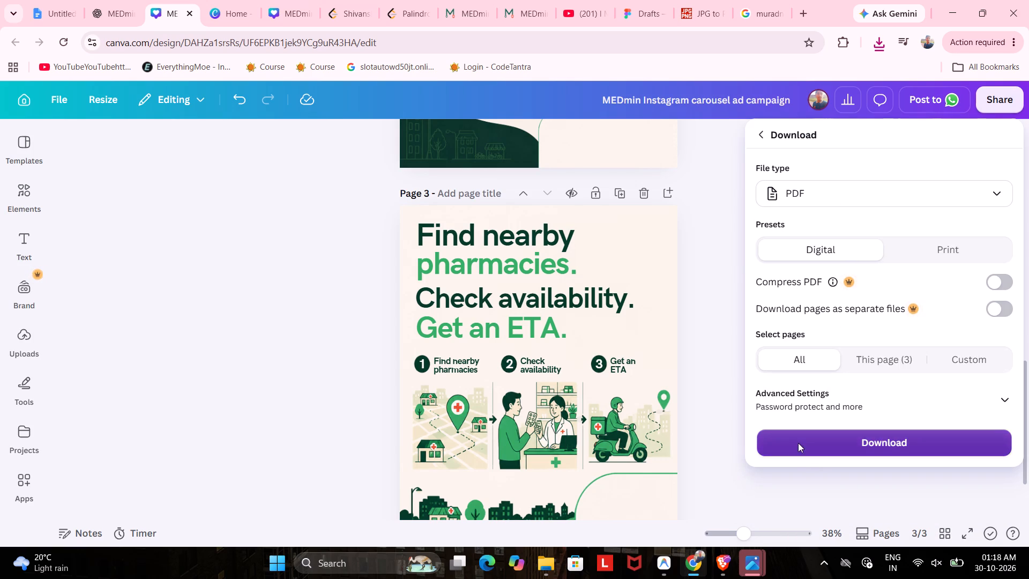